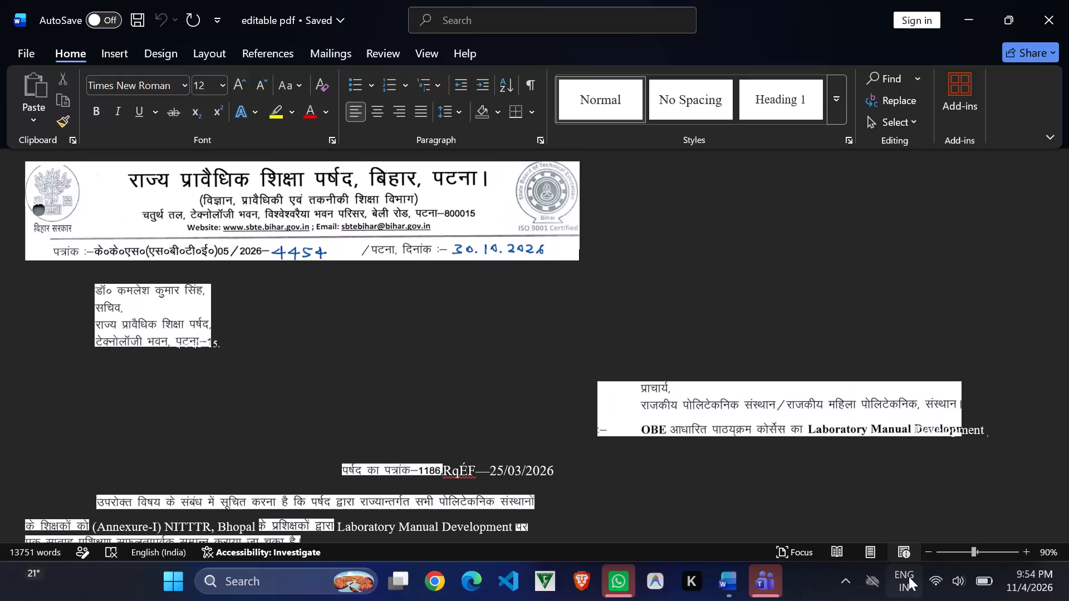
Look through the letter and the Annexure I faculty list for the laboratory manual courses.
scroll(830, 439, down, 3)
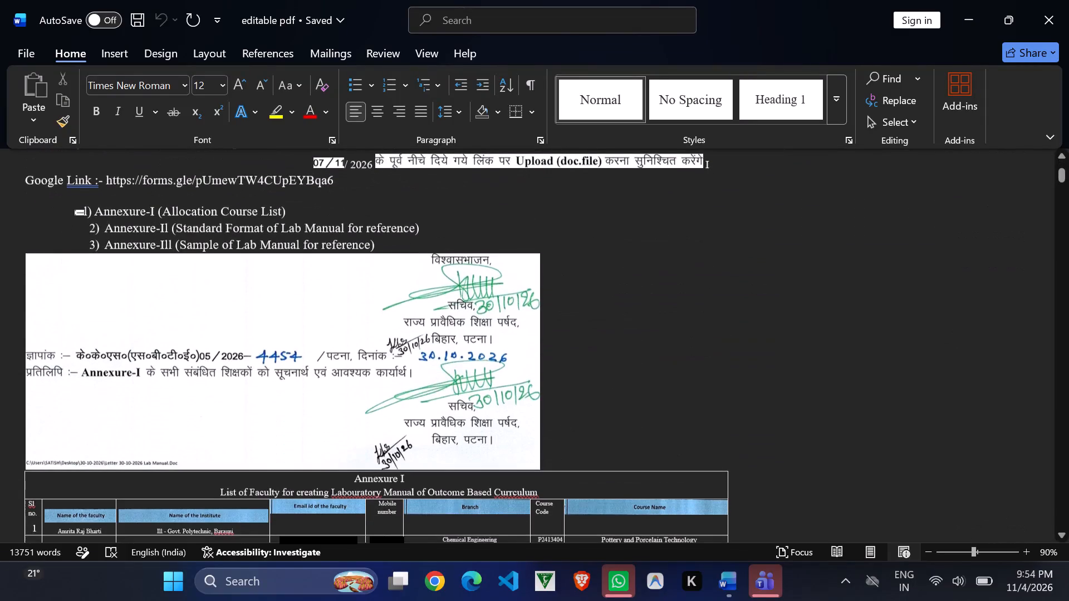
scroll(830, 439, down, 6)
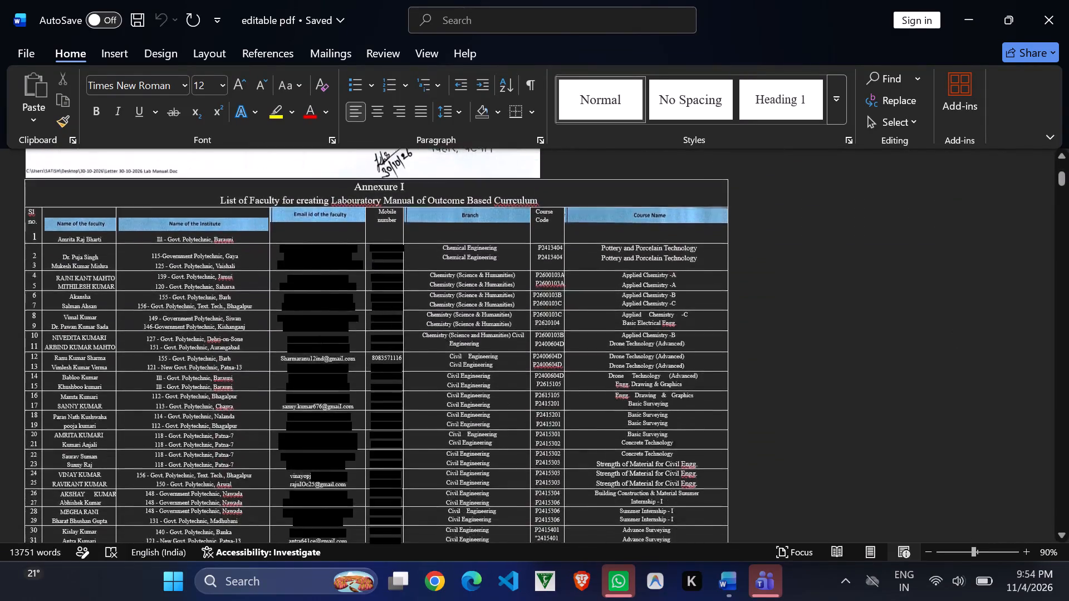
scroll(830, 439, down, 4)
scroll(1018, 0, down, 4)
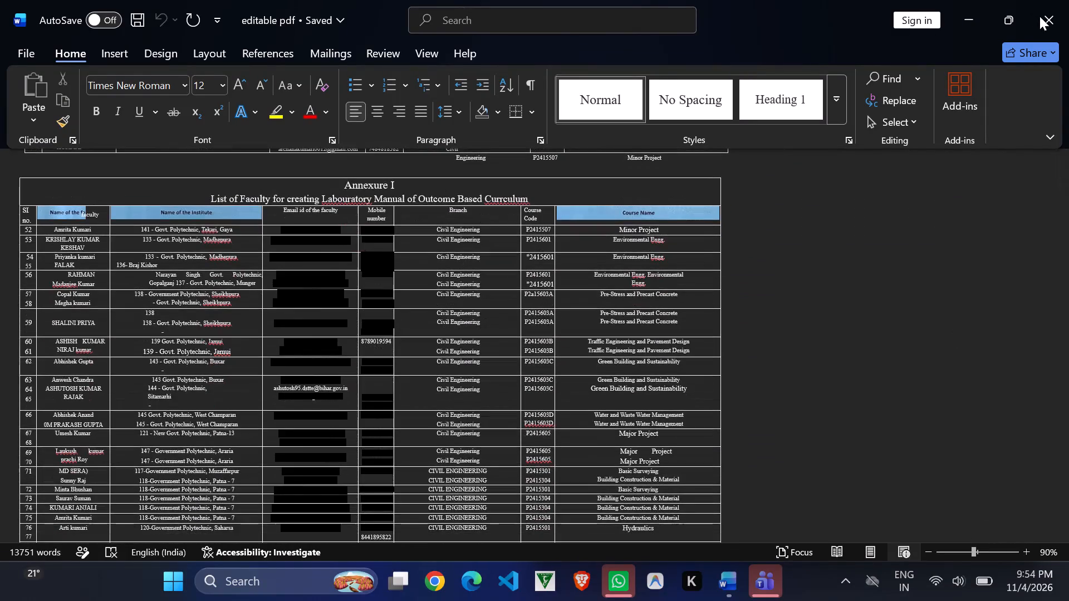
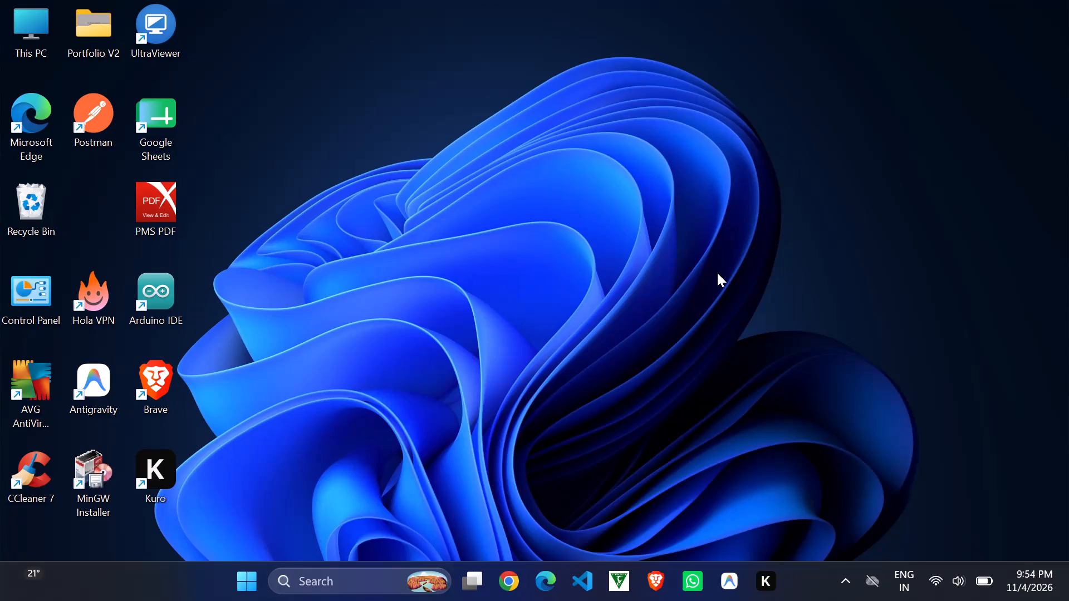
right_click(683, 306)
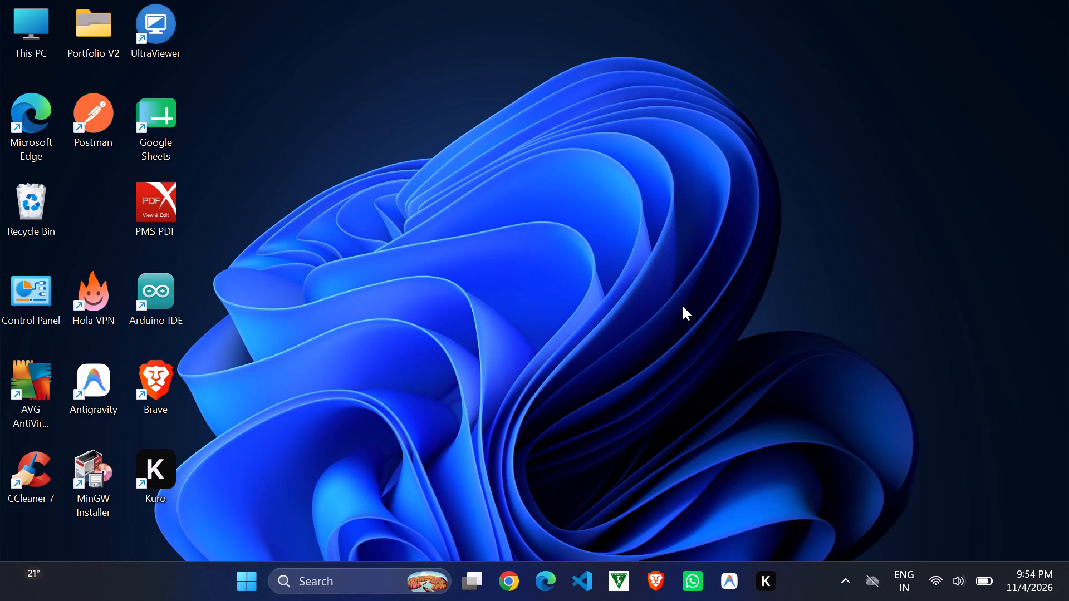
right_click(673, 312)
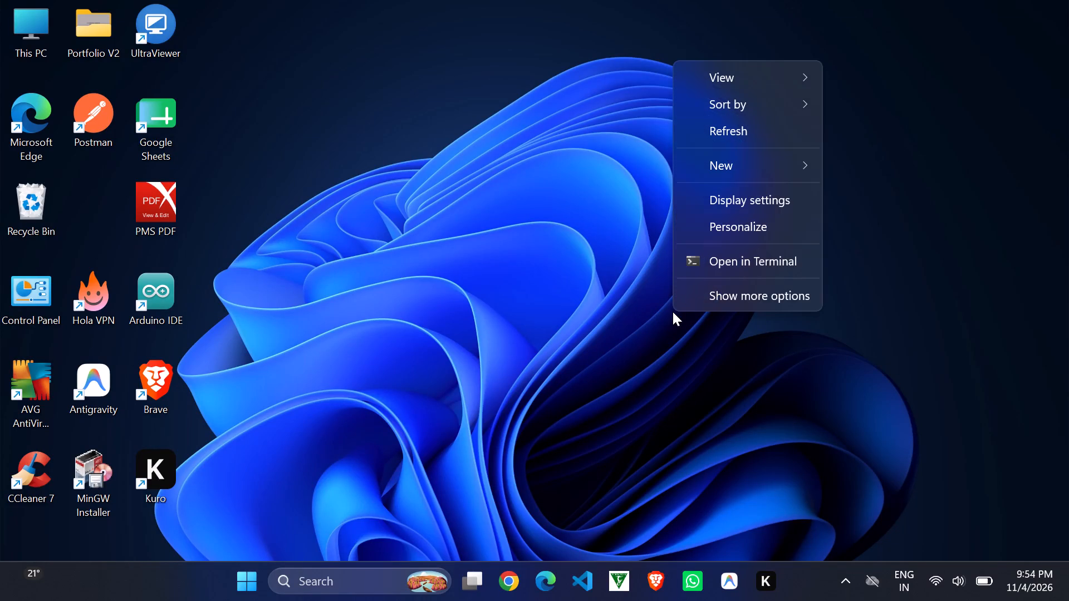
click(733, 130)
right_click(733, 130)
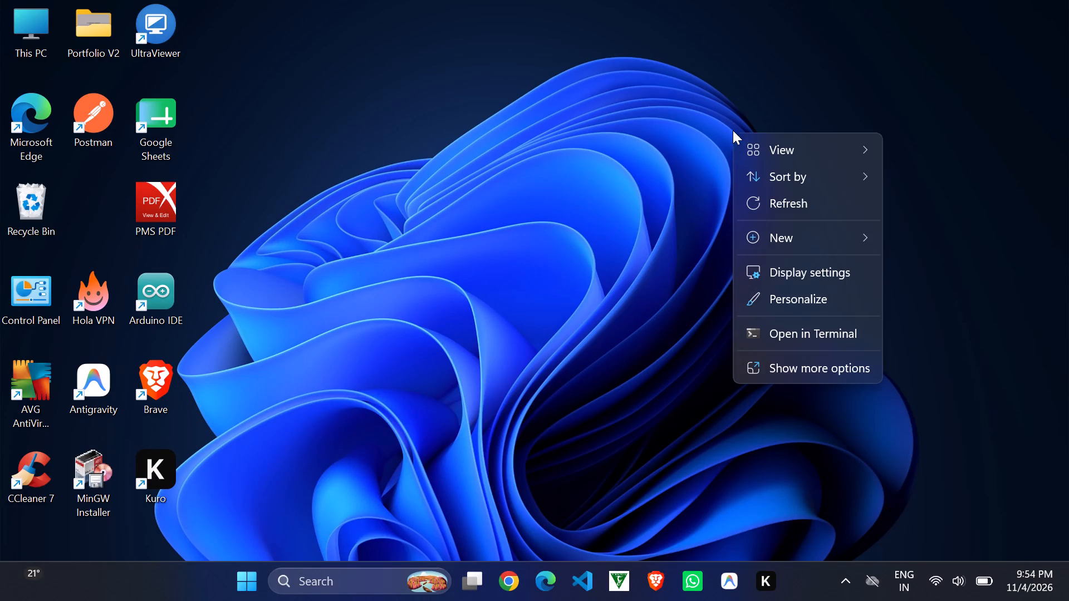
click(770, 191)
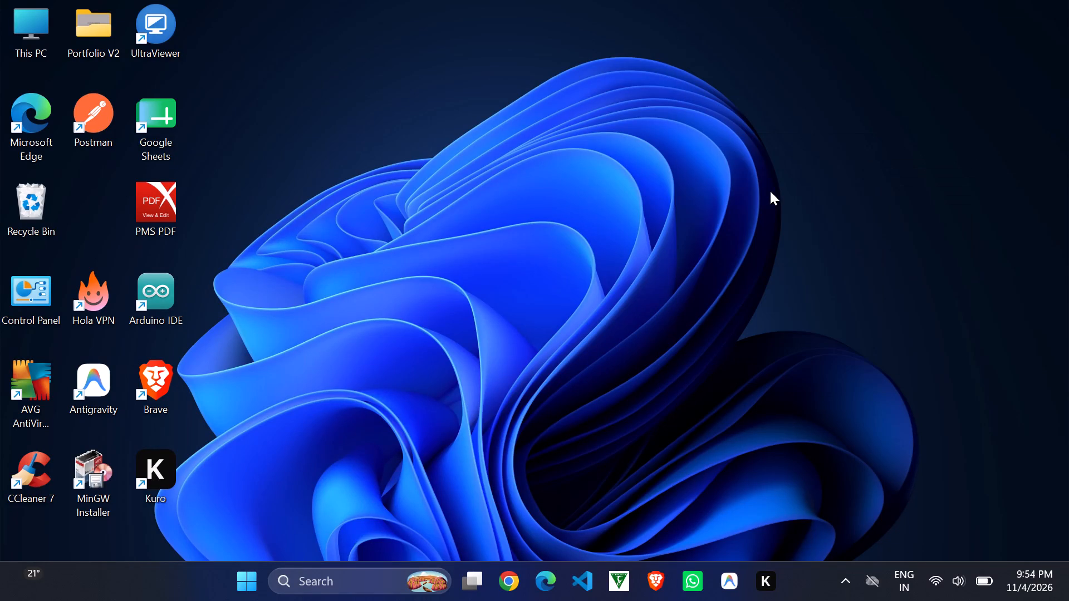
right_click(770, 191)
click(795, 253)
Open WhatsApp from the desktop.
click(684, 580)
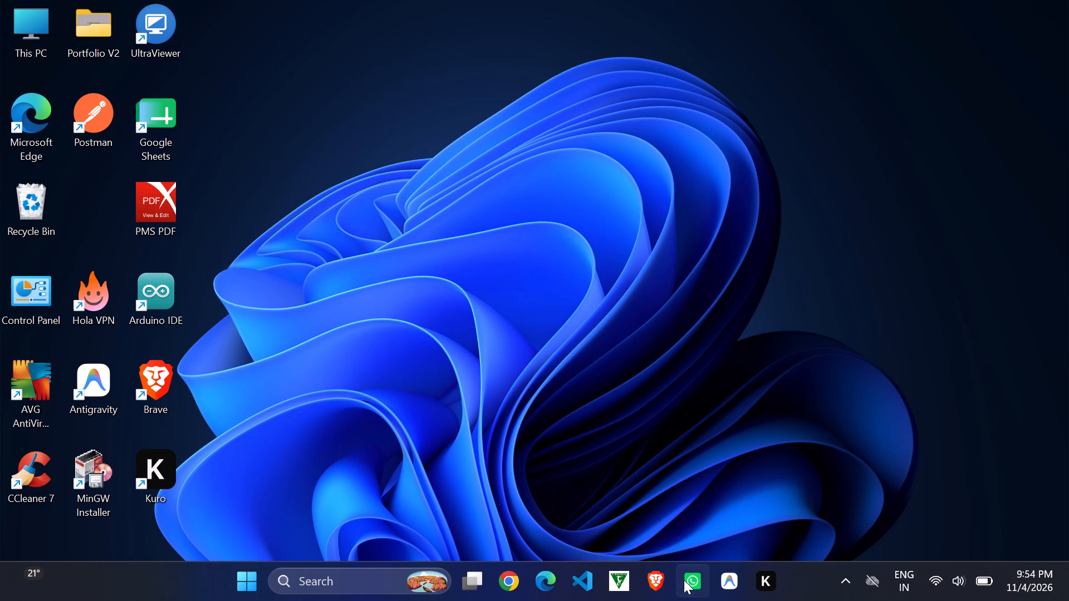
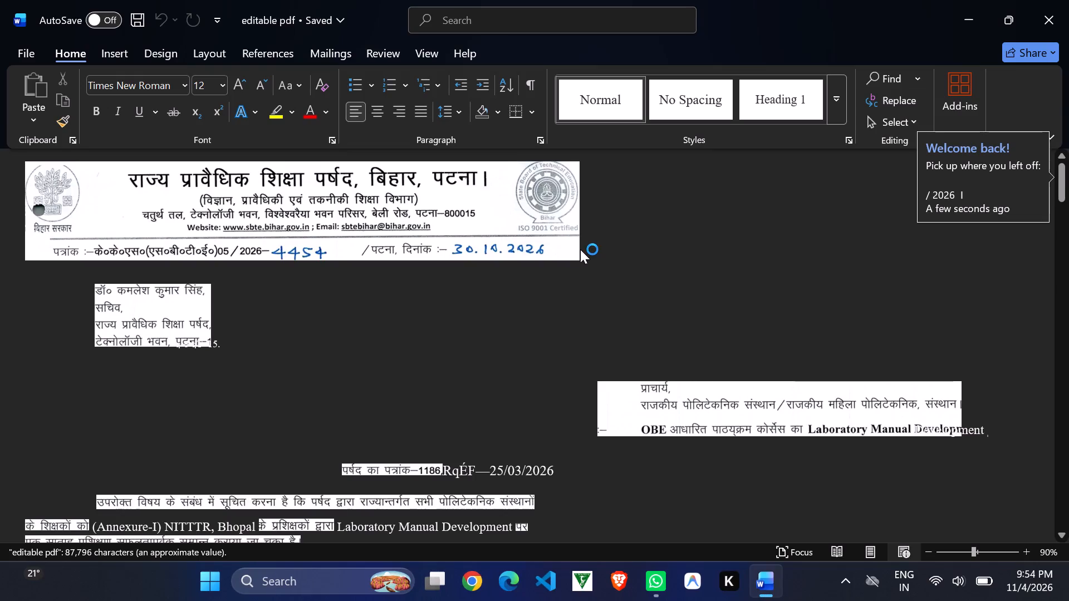
Look through the letter on Laboratory Manual Development in the editable document, from the letterhead to the list of annexures.
scroll(646, 272, down, 1)
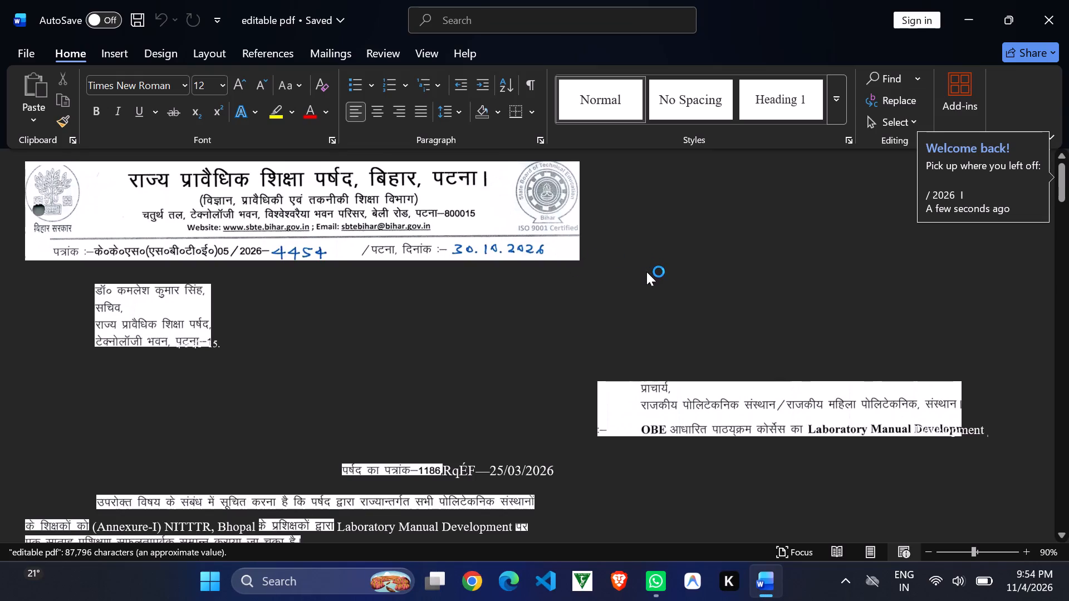
scroll(646, 272, down, 3)
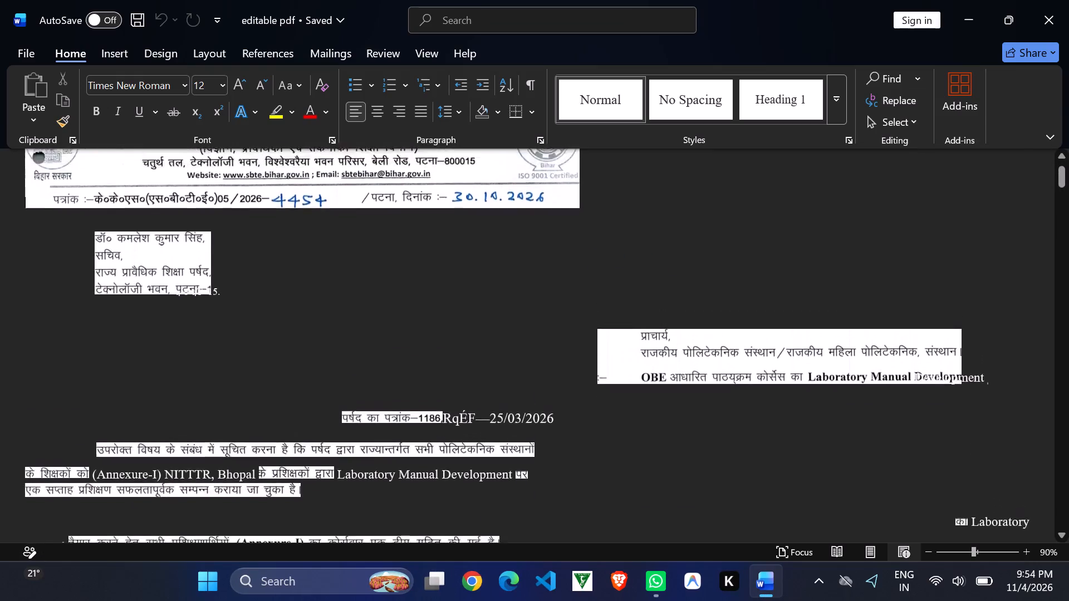
scroll(646, 272, down, 19)
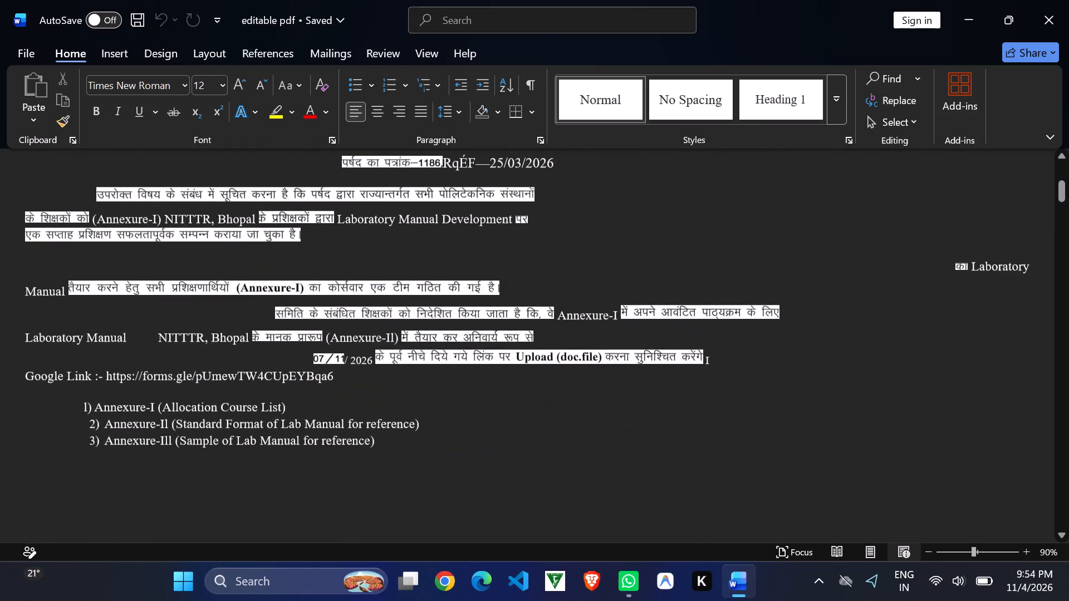
scroll(646, 272, down, 3)
scroll(646, 272, up, 16)
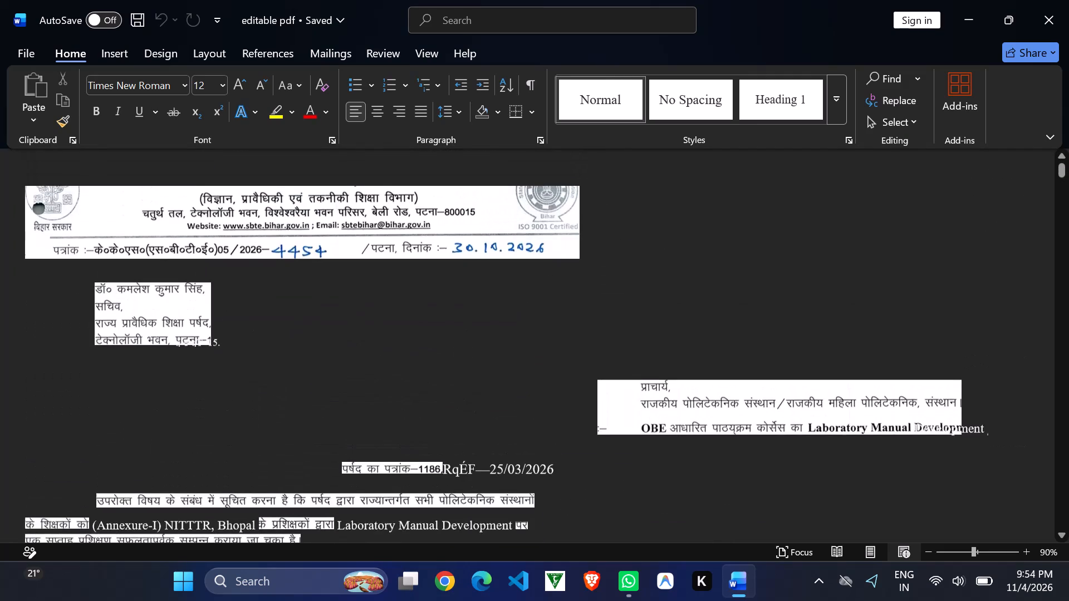
scroll(646, 272, up, 3)
scroll(646, 272, down, 2)
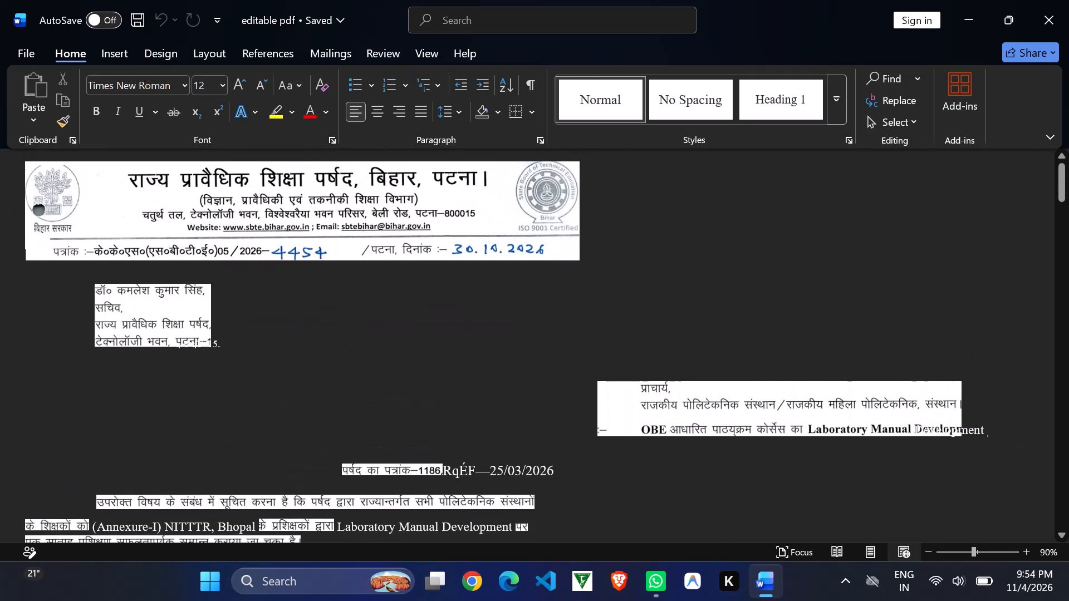
scroll(646, 272, down, 2)
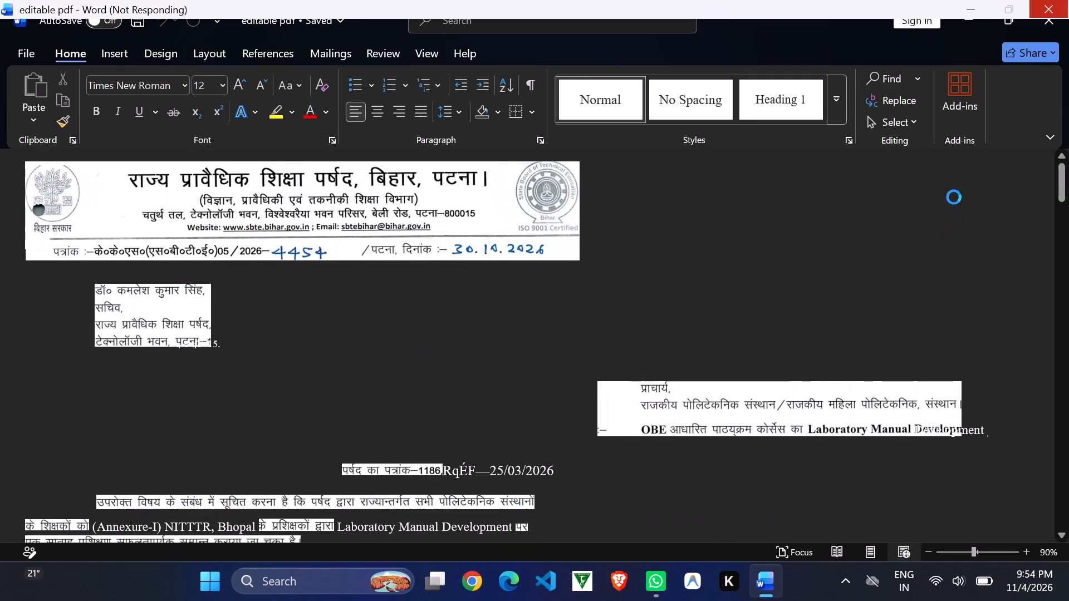
Look through the laboratory manual letter and the Annexure I faculty tables that follow it in the editable document.
scroll(959, 183, down, 4)
scroll(920, 306, up, 3)
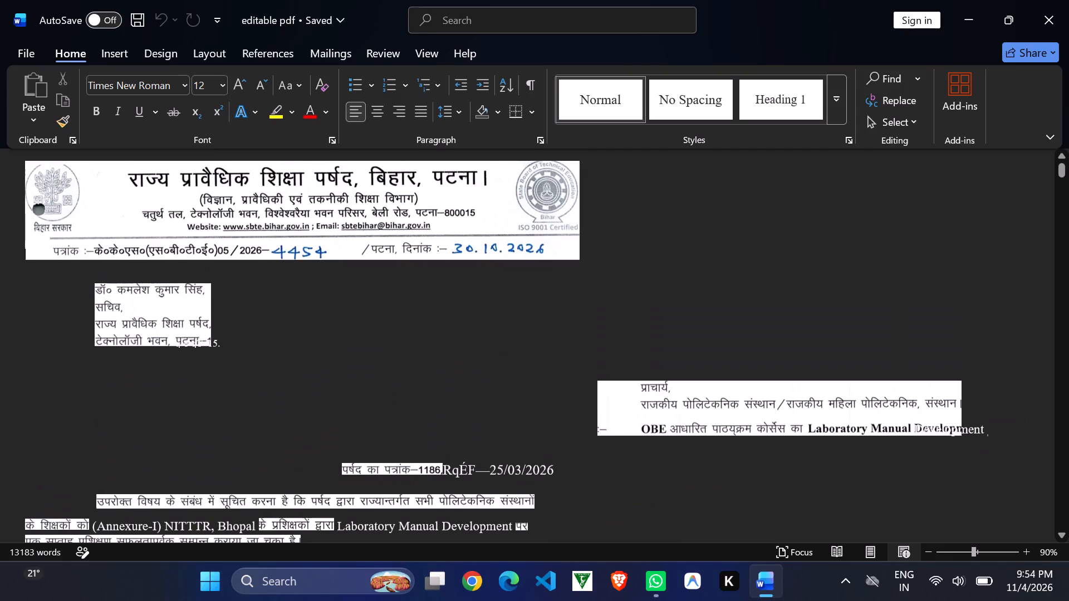
scroll(920, 306, up, 2)
scroll(920, 306, down, 4)
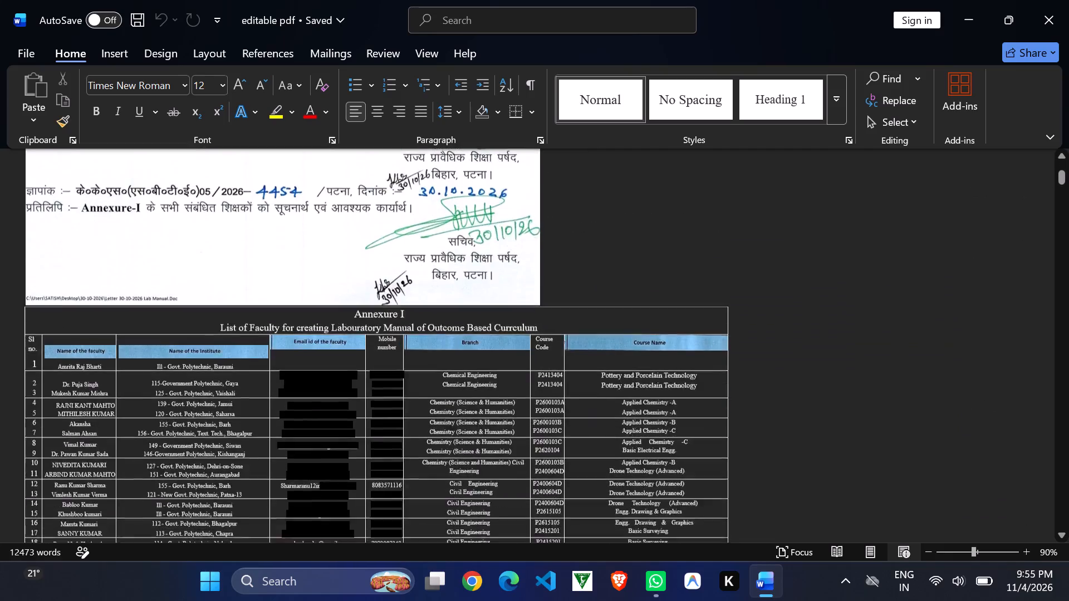
scroll(920, 306, down, 2)
scroll(920, 306, up, 2)
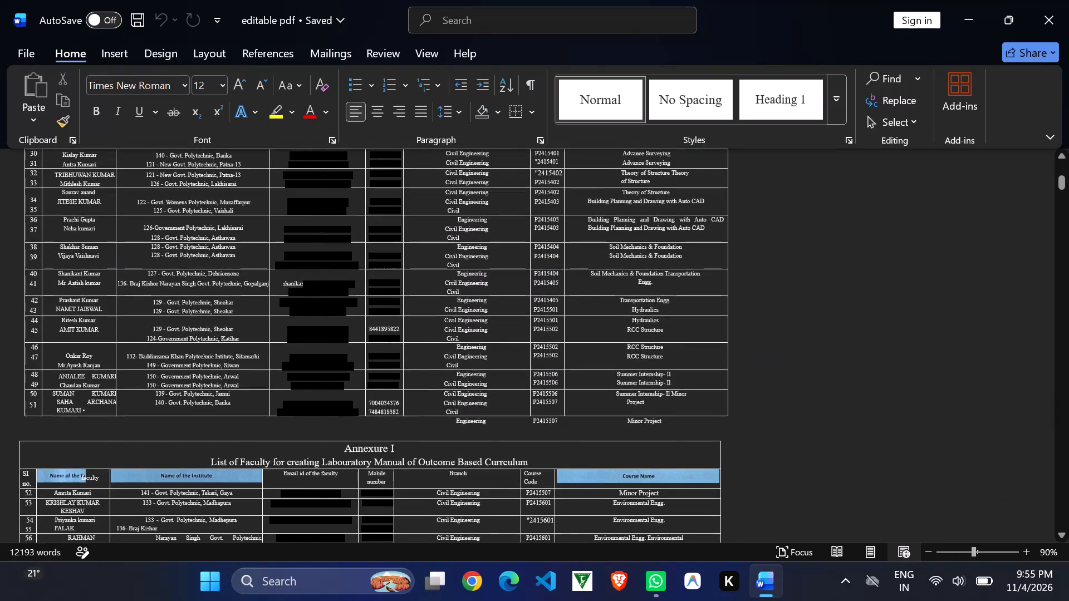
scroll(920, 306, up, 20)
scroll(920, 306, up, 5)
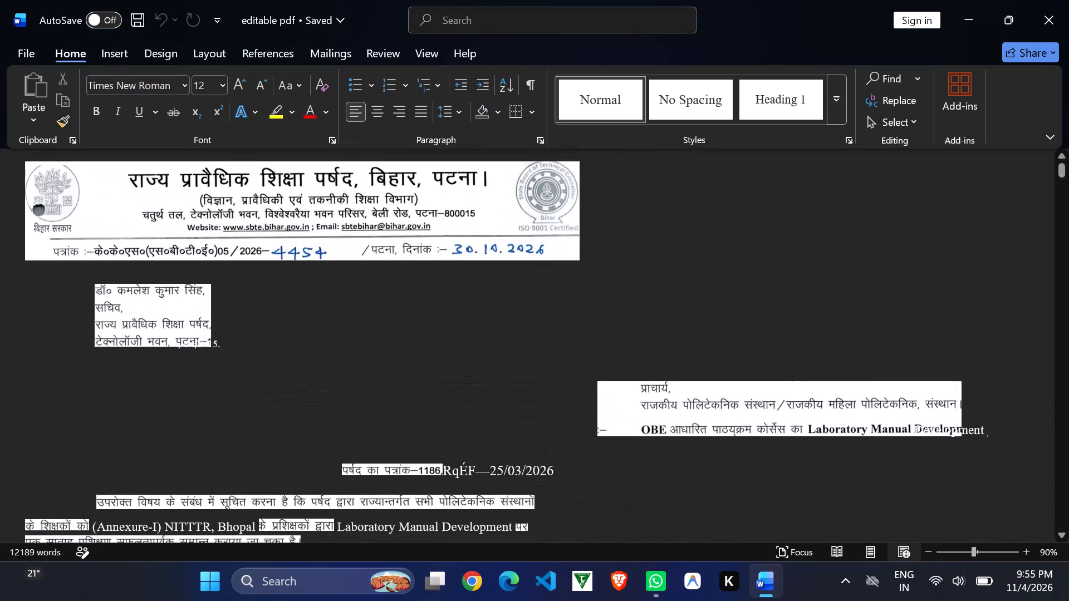
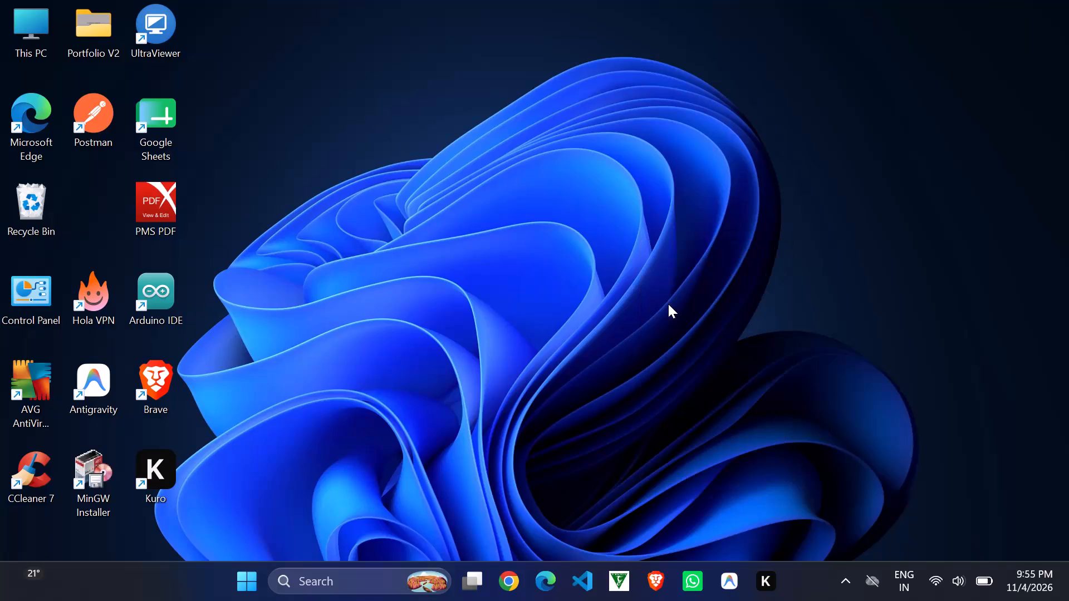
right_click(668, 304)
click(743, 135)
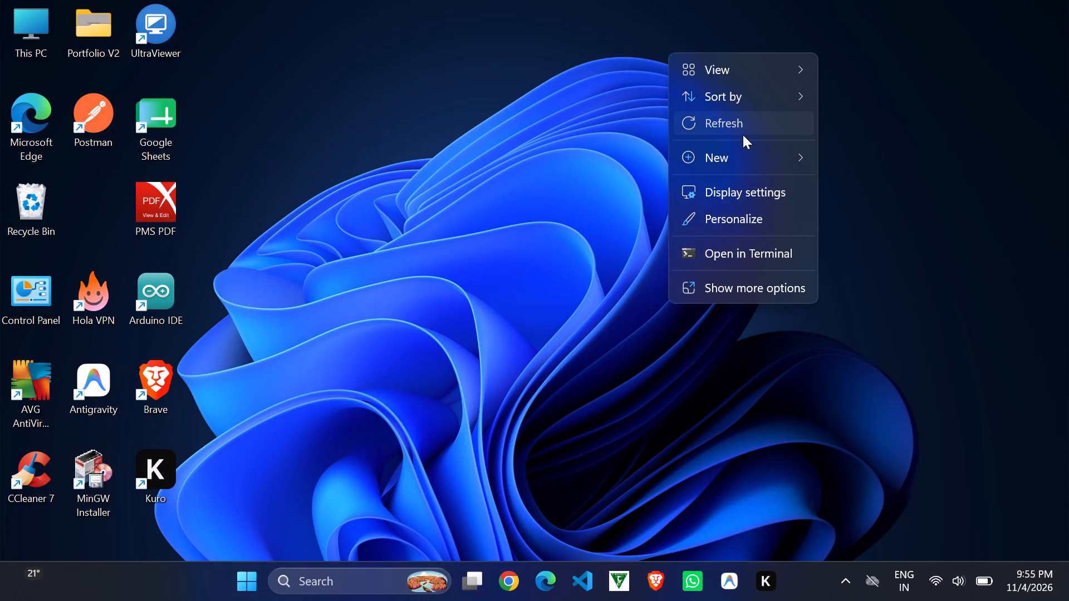
Open WhatsApp from the desktop.
click(709, 585)
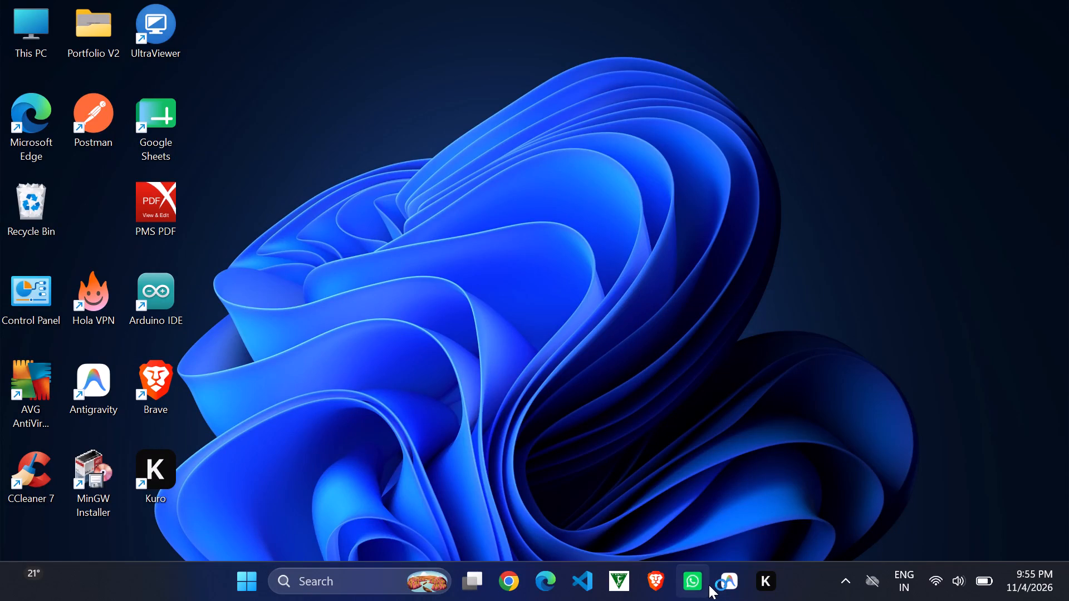
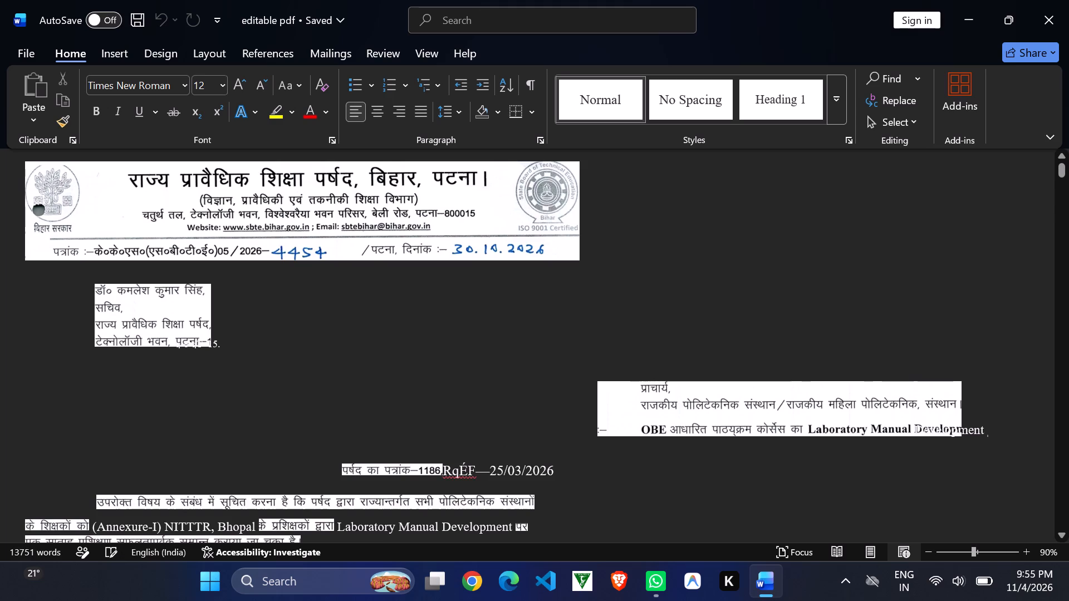
Read down from the letterhead through the laboratory manual instructions to the Civil Engineering entries in the Annexure I faculty tables.
scroll(555, 353, down, 2)
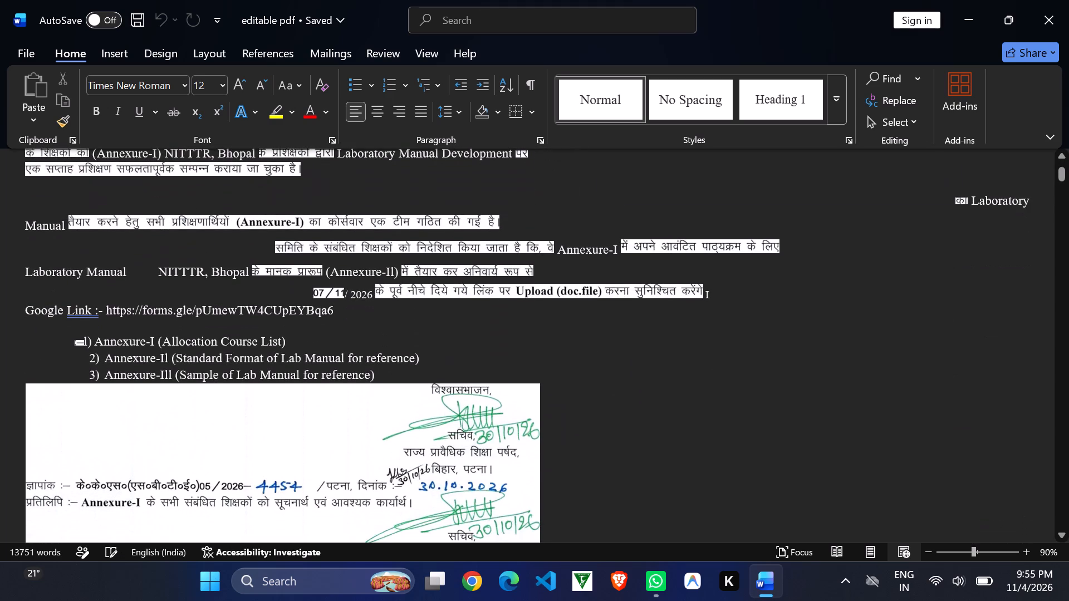
scroll(555, 353, down, 3)
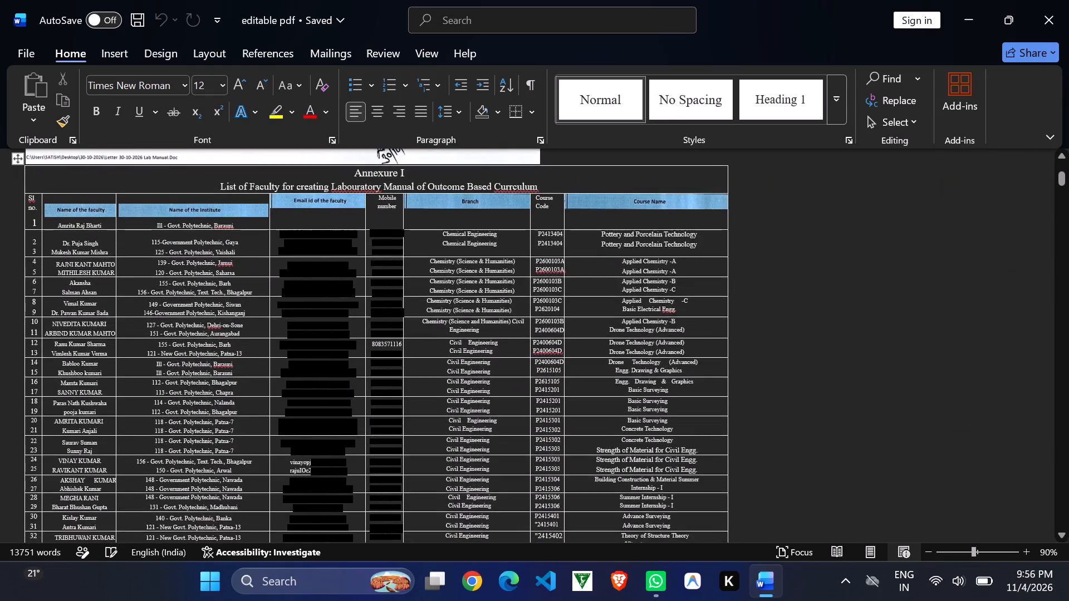
scroll(555, 353, down, 3)
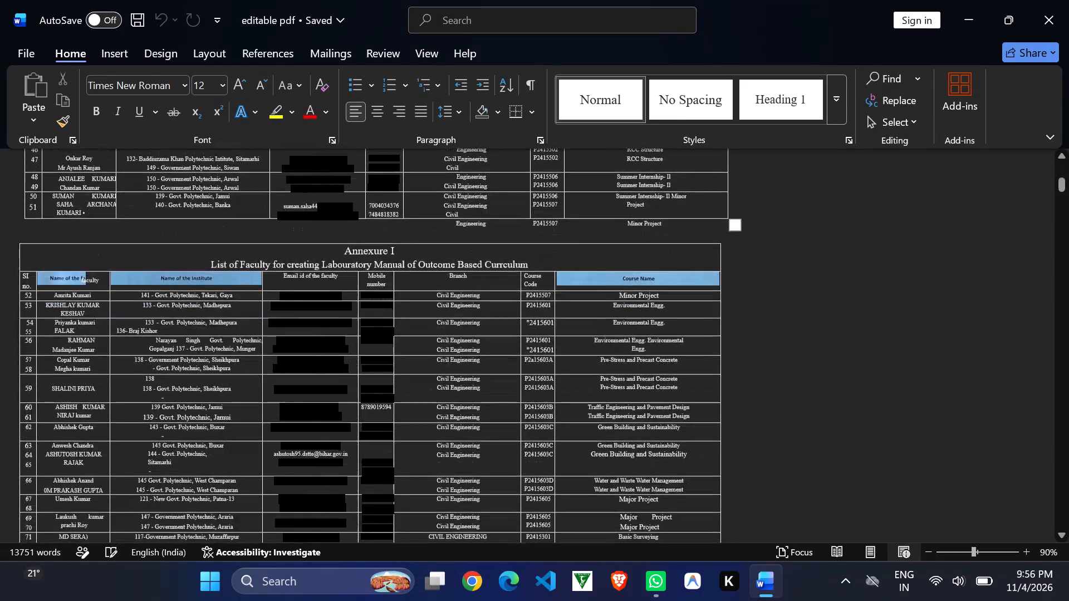
Return from the Annexure I faculty tables to the letterhead at the start of the laboratory manual letter.
scroll(555, 353, up, 2)
scroll(555, 353, up, 20)
scroll(555, 353, up, 8)
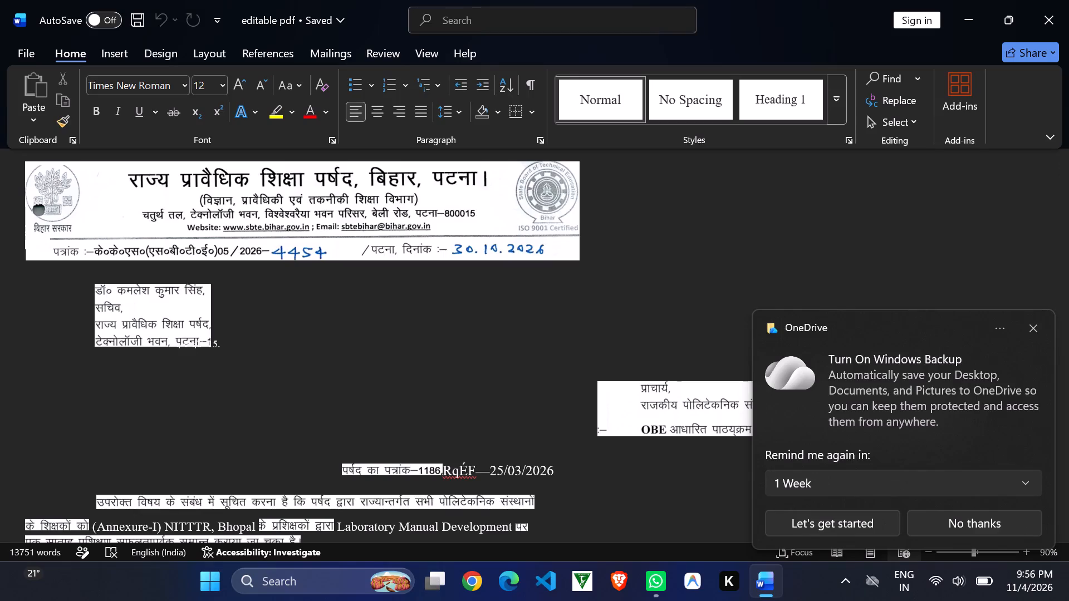
Dismiss the OneDrive reminder about turning on Windows Backup.
click(1029, 336)
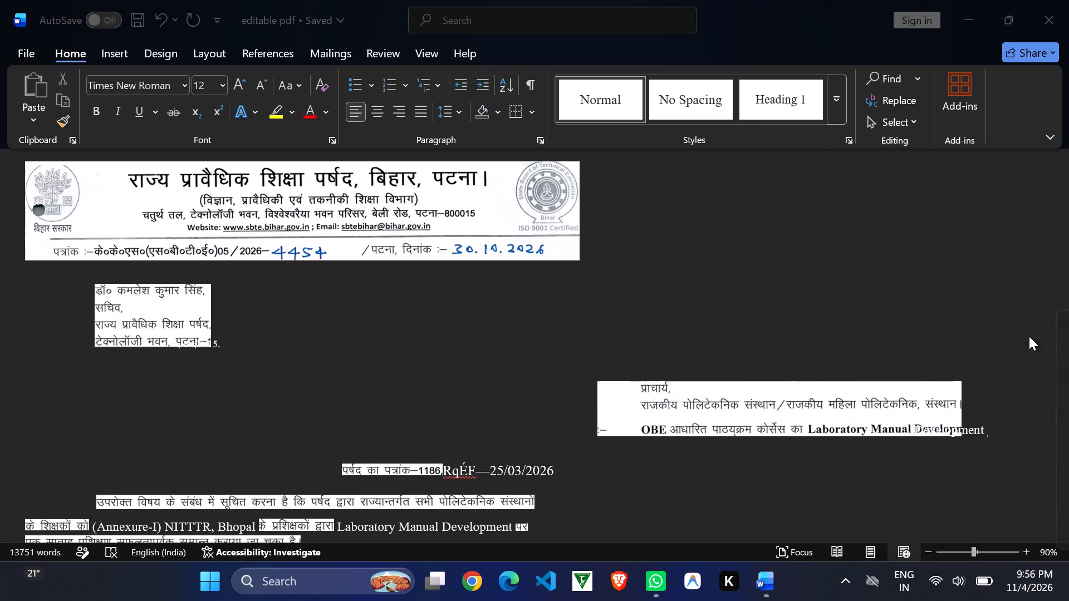
Look through the Annexure I faculty tables, from the civil engineering entries through computer science and electrical to electronics engineering.
scroll(861, 339, down, 17)
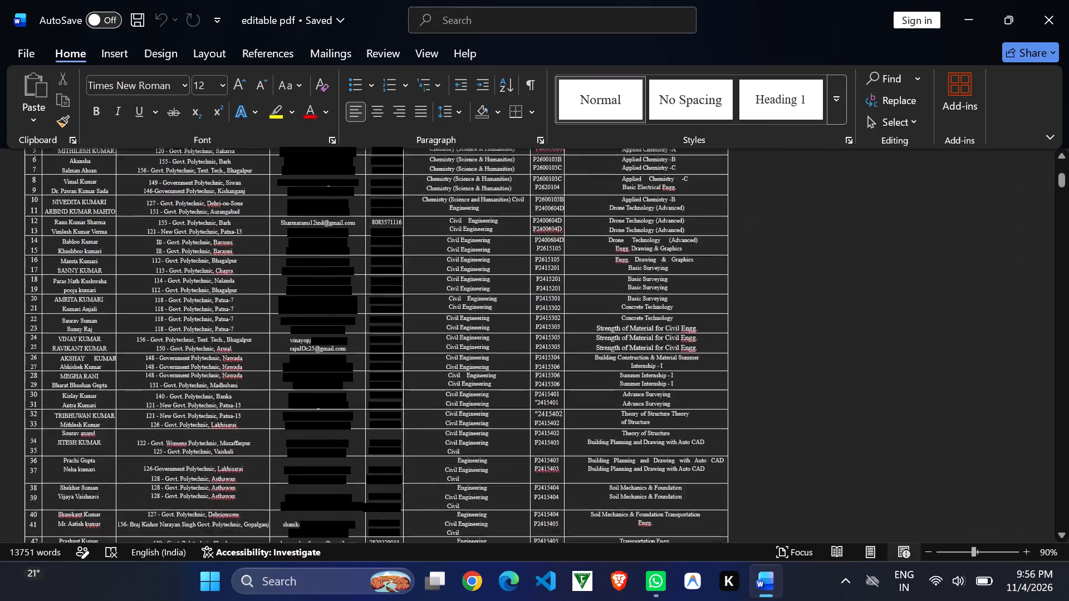
scroll(861, 339, down, 19)
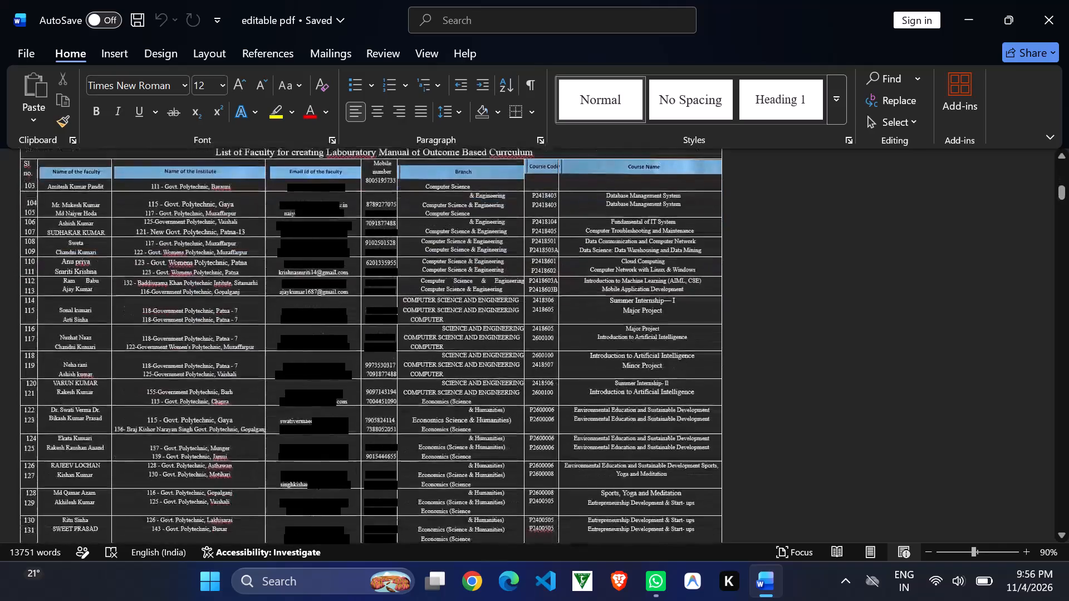
scroll(861, 339, down, 6)
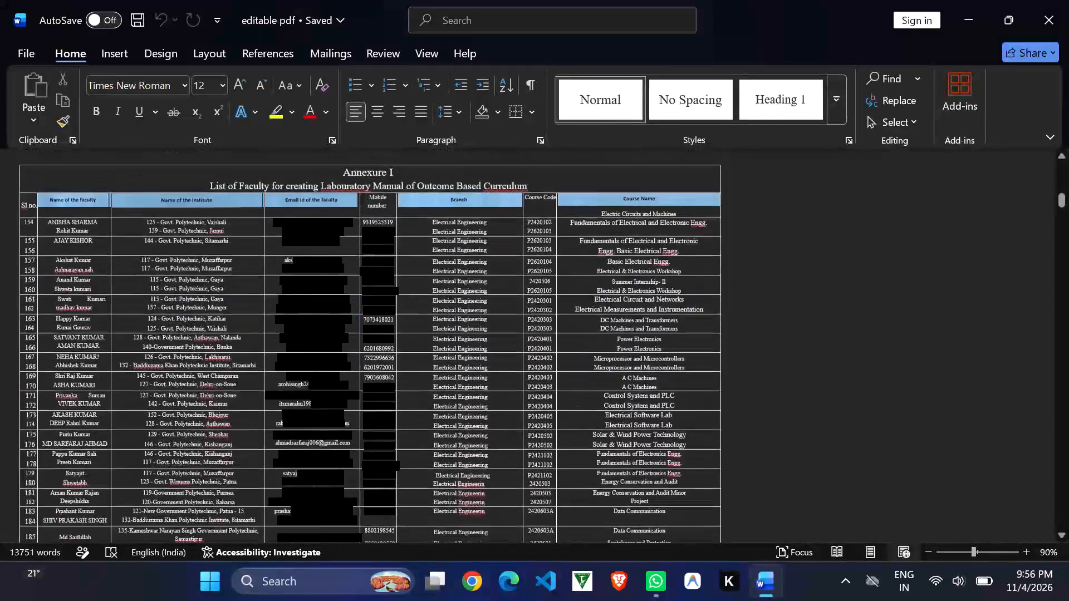
scroll(861, 339, down, 4)
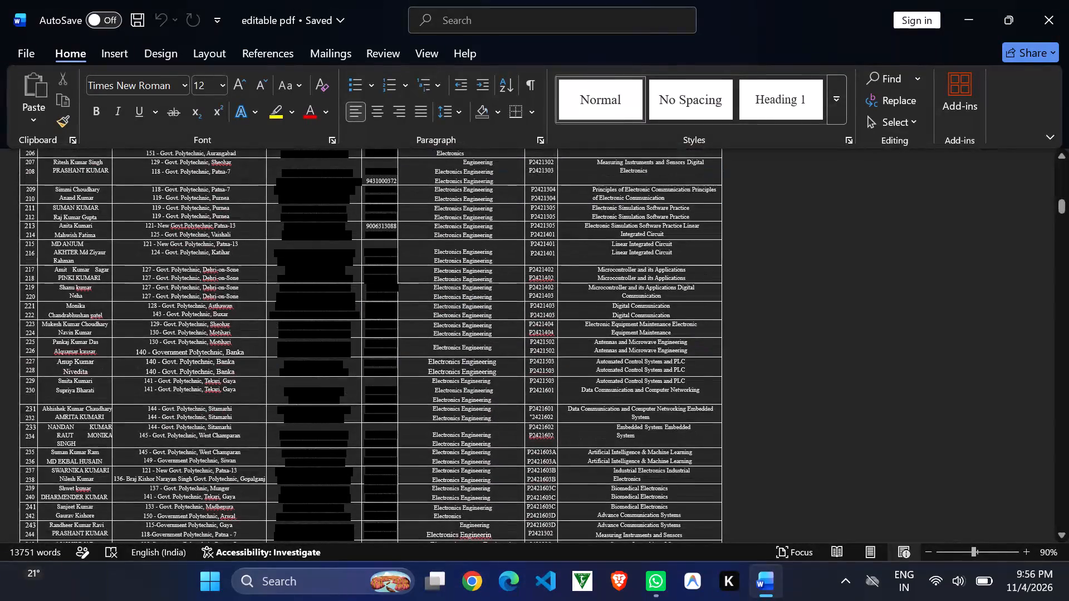
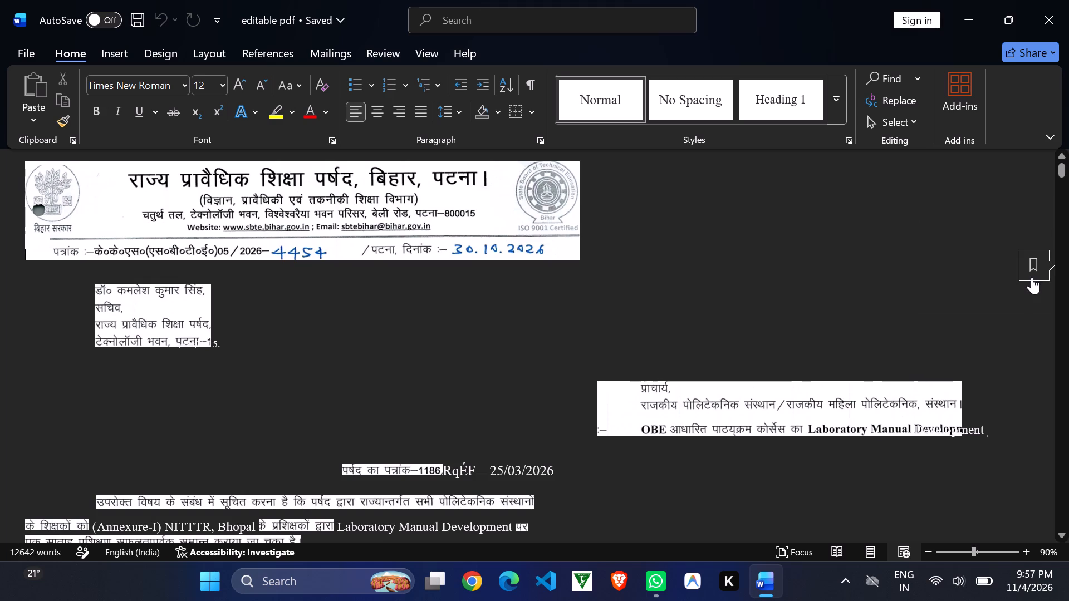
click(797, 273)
Set the font colour at the text cursor to the light grey theme colour.
scroll(797, 273, down, 1)
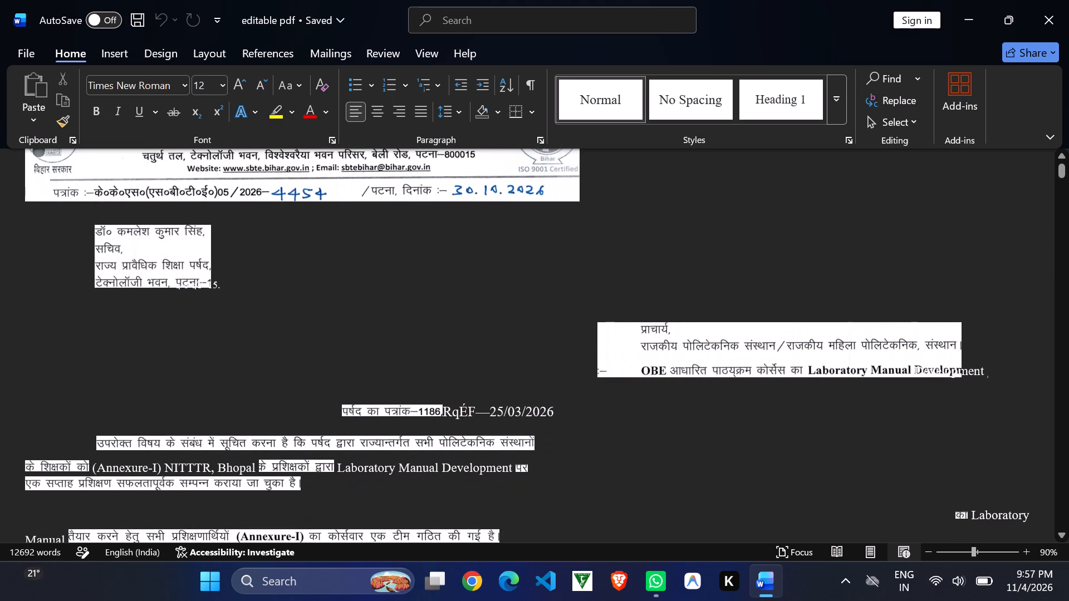
scroll(621, 226, down, 1)
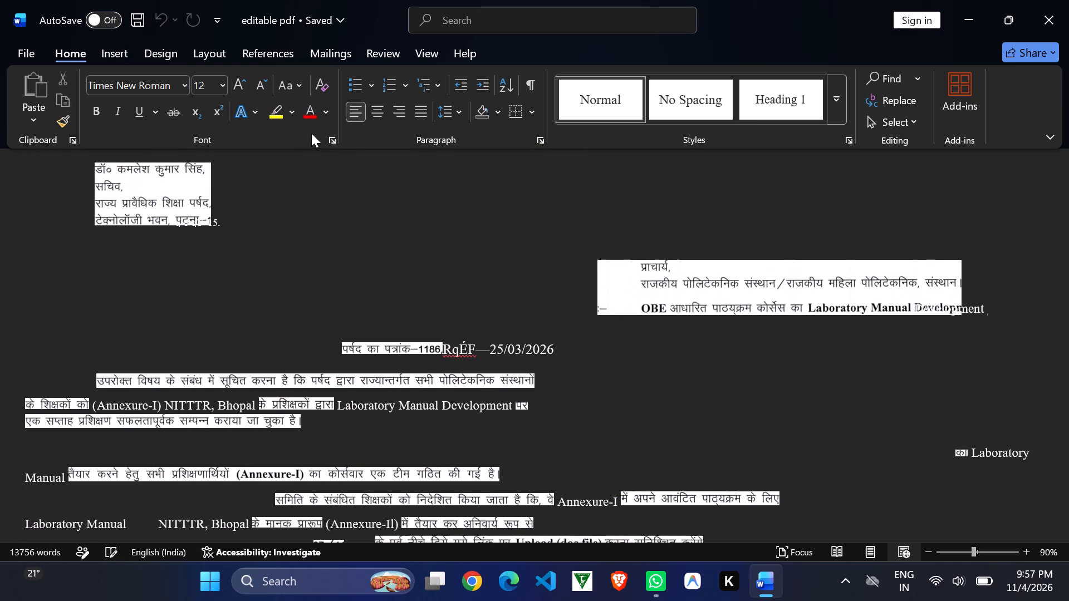
click(330, 141)
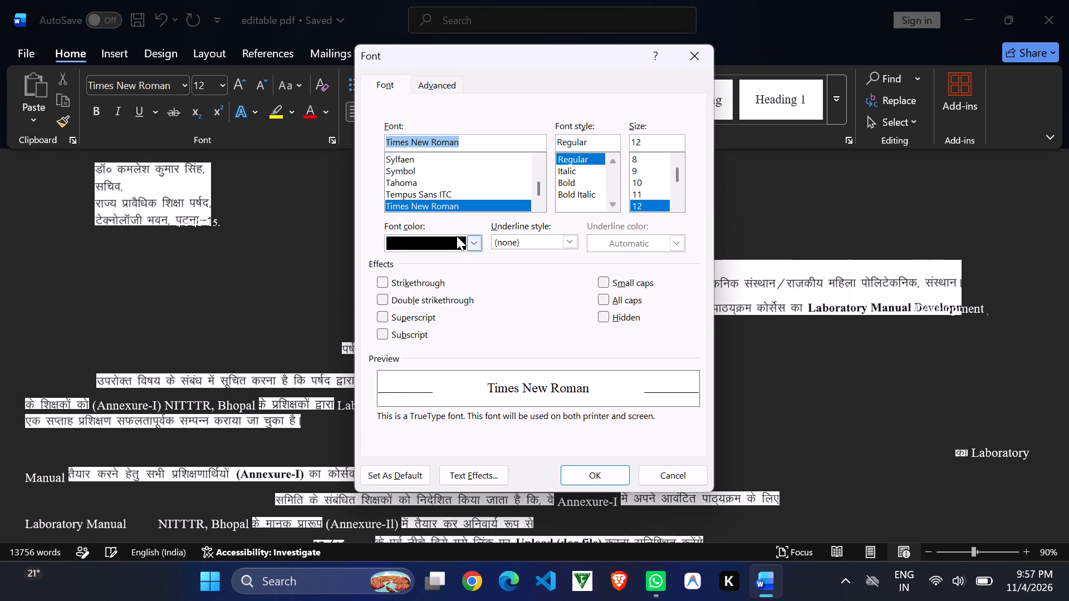
click(475, 238)
click(443, 322)
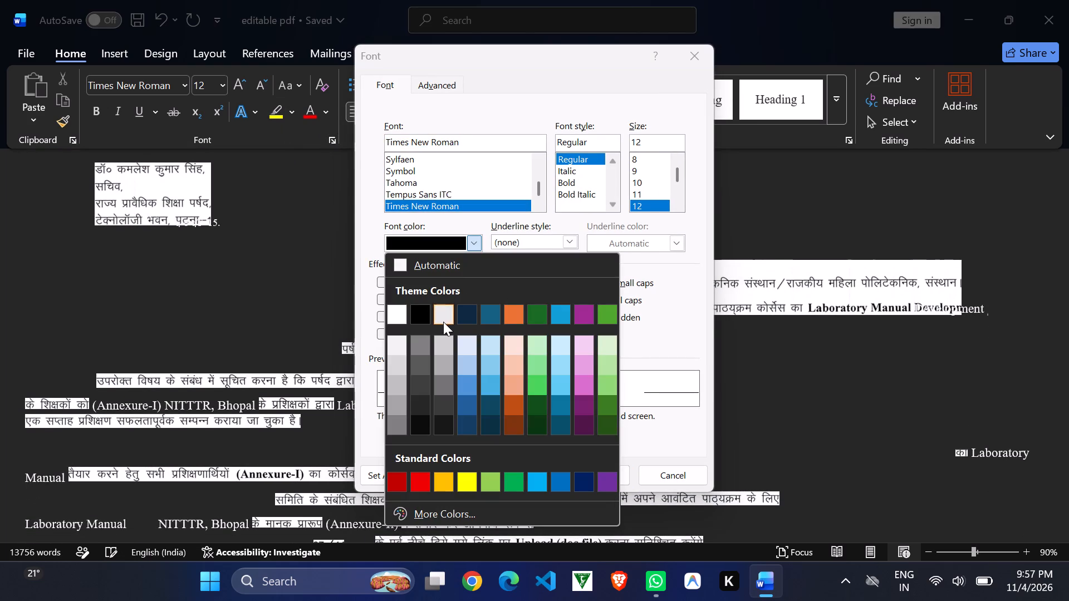
click(250, 238)
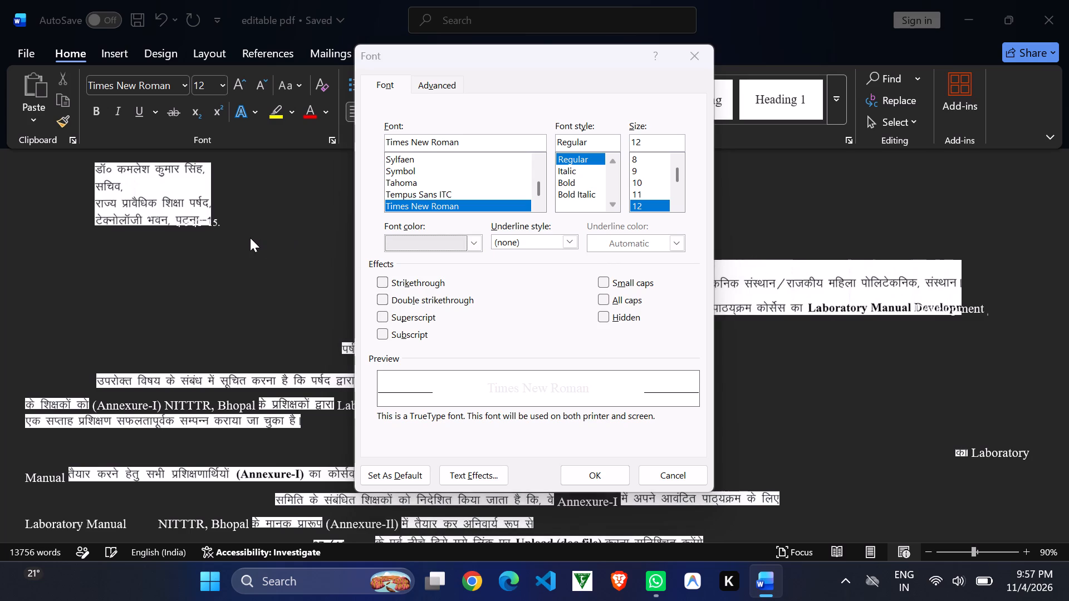
click(567, 476)
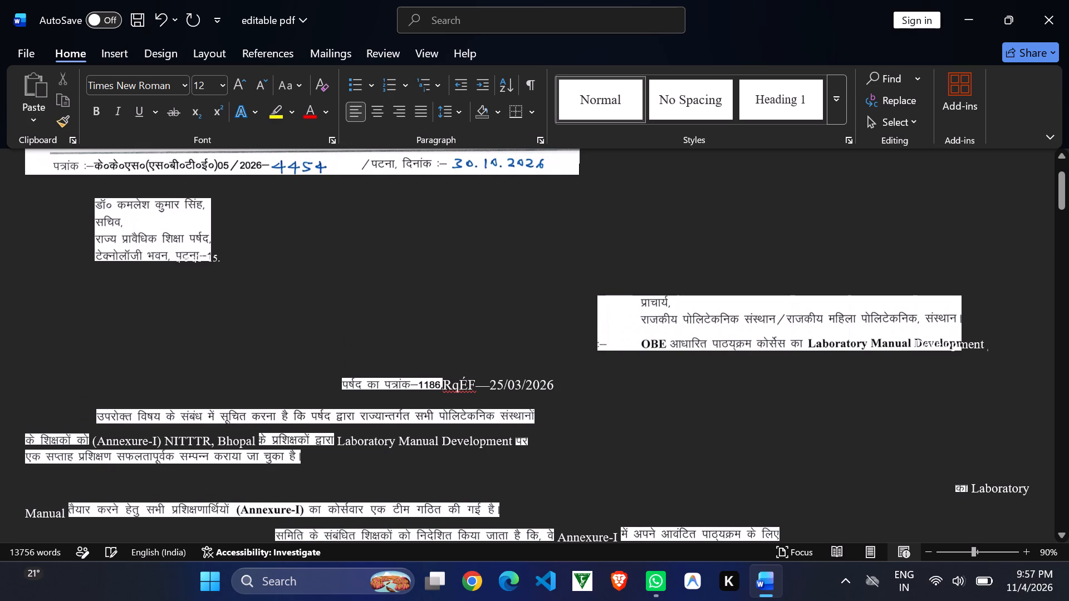
Examine the letter body, its signature section and the Annexure I faculty tables that follow.
scroll(628, 491, down, 1)
scroll(585, 469, down, 1)
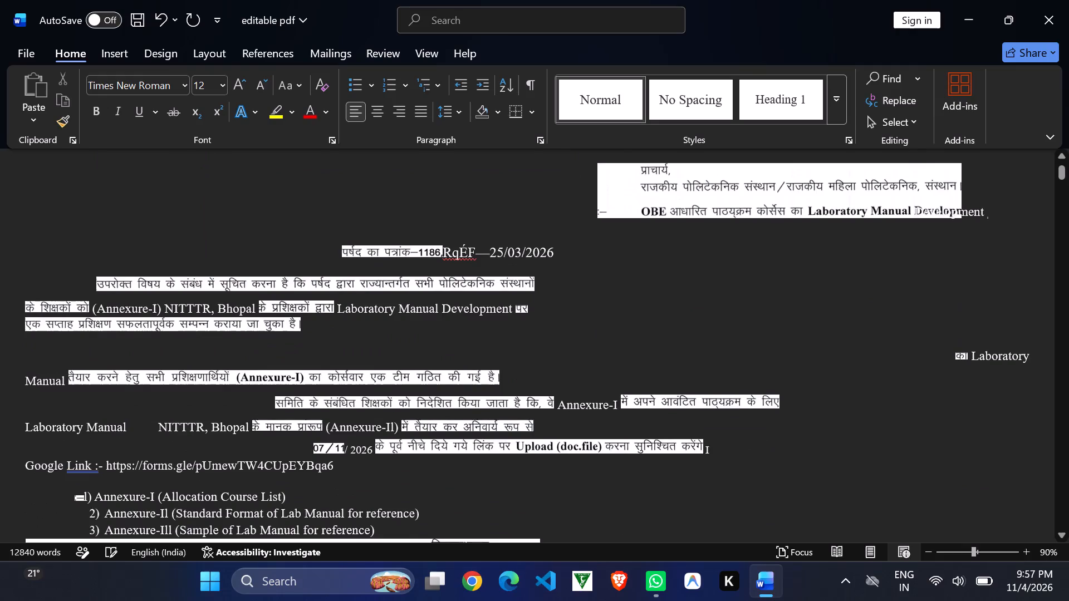
scroll(585, 469, down, 1)
scroll(590, 393, down, 1)
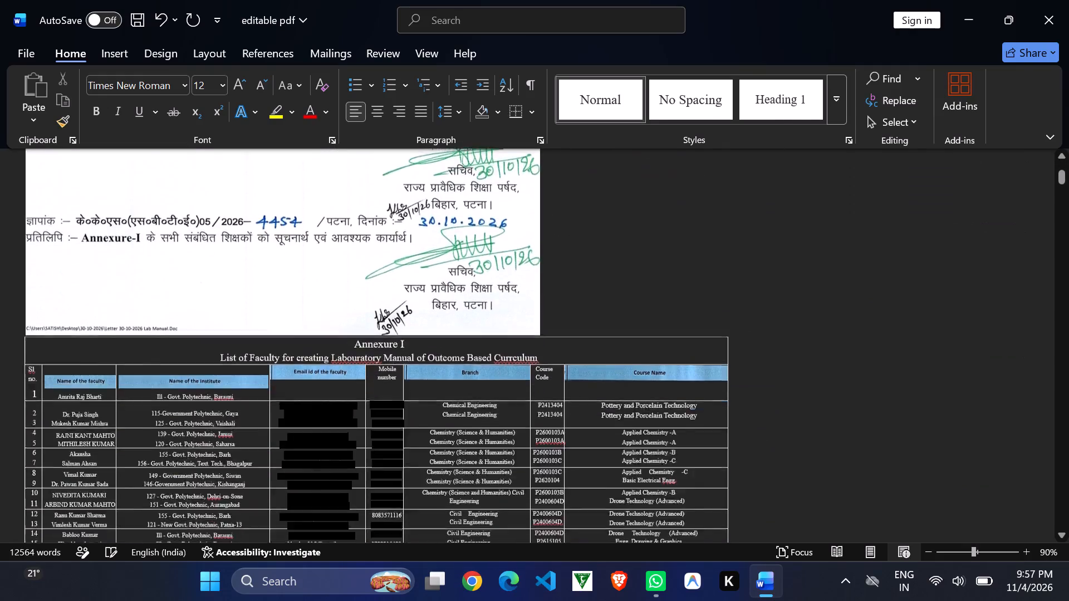
scroll(590, 393, down, 1)
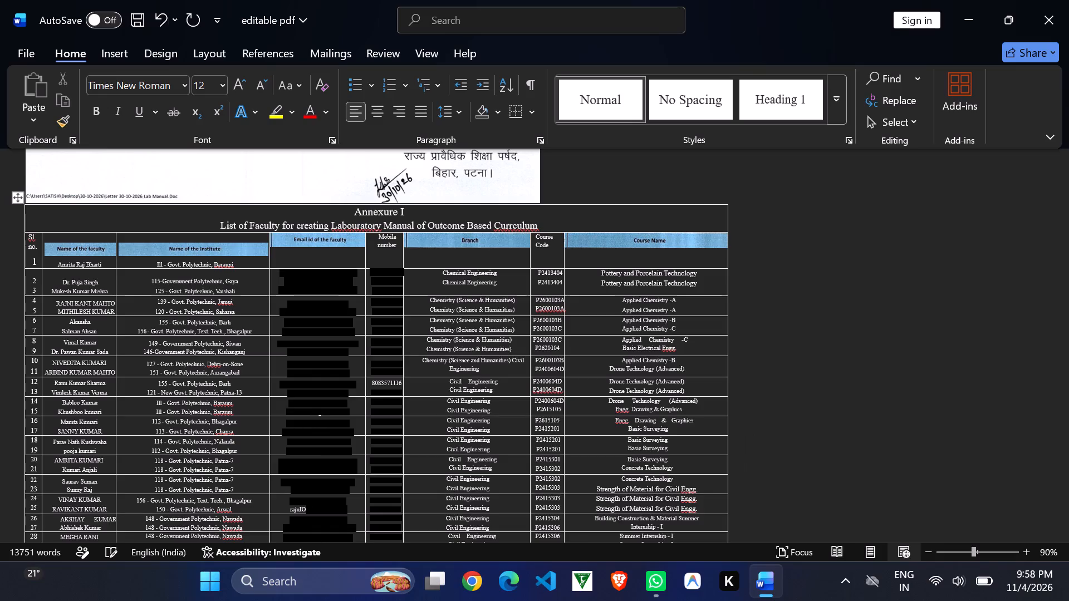
scroll(590, 393, down, 20)
scroll(590, 393, down, 20)
scroll(590, 393, down, 20)
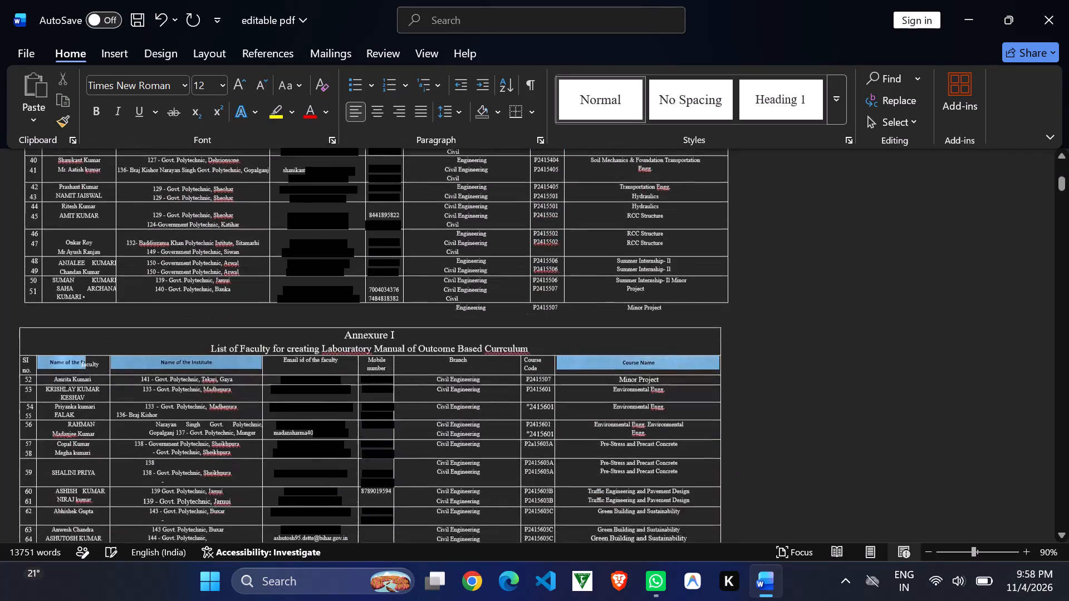
scroll(590, 393, down, 20)
scroll(590, 393, down, 20)
scroll(590, 393, down, 20)
Examine the sample manual's experiment outcomes, List of Experiments and faculty section, then the Assessment Scheme table's header and first Process row.
scroll(590, 393, up, 1)
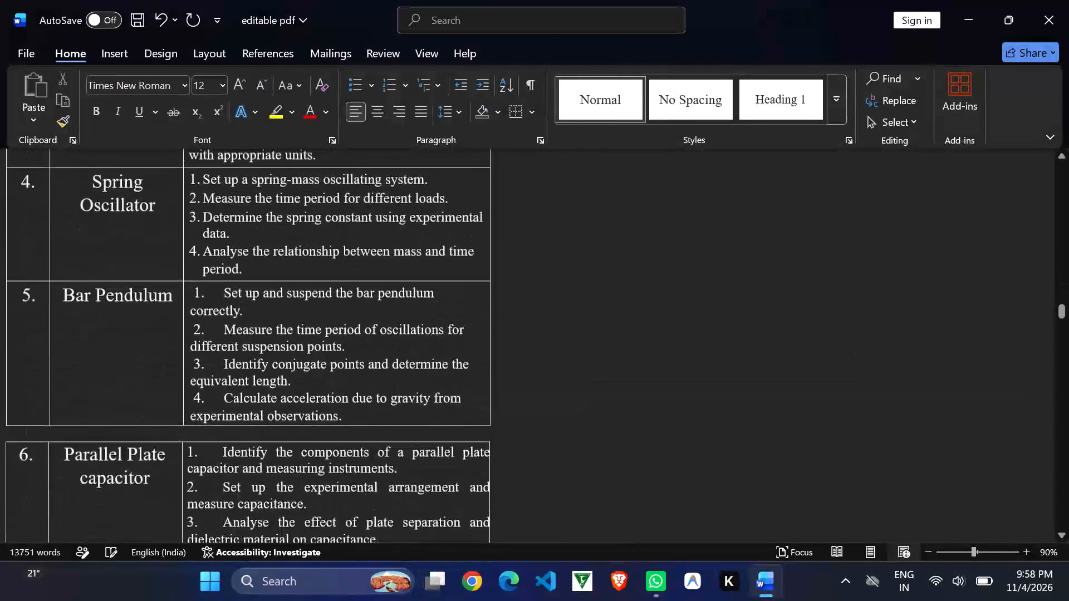
scroll(590, 393, up, 1)
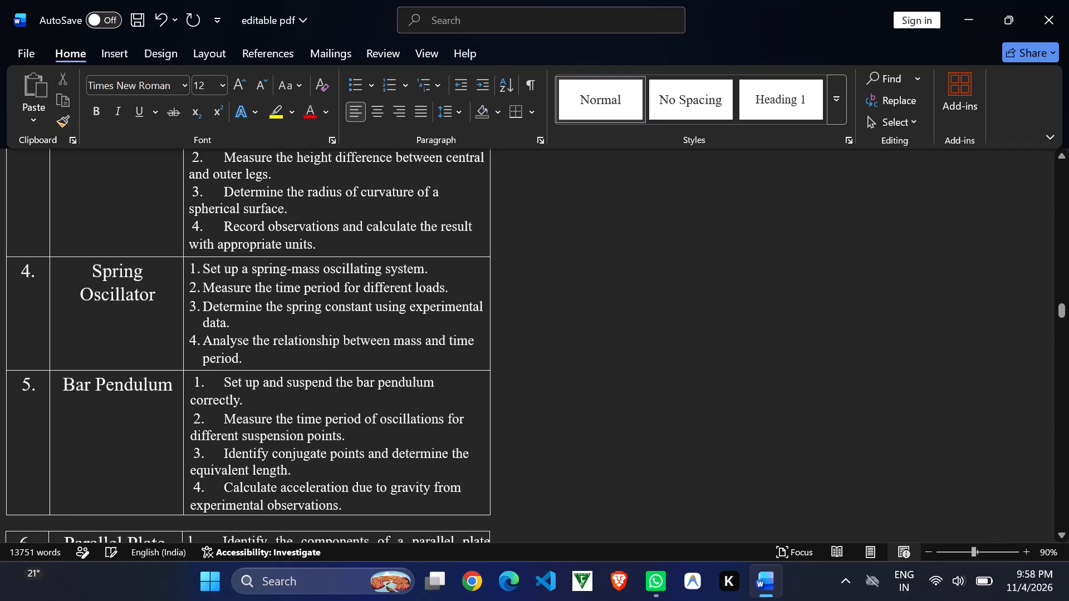
scroll(590, 393, up, 1)
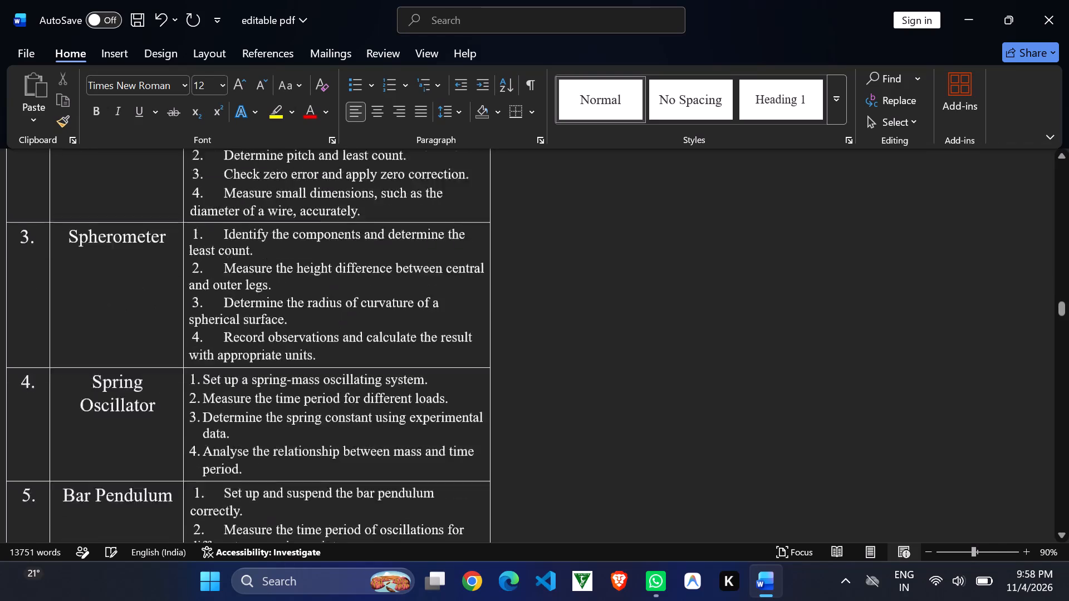
scroll(590, 393, up, 5)
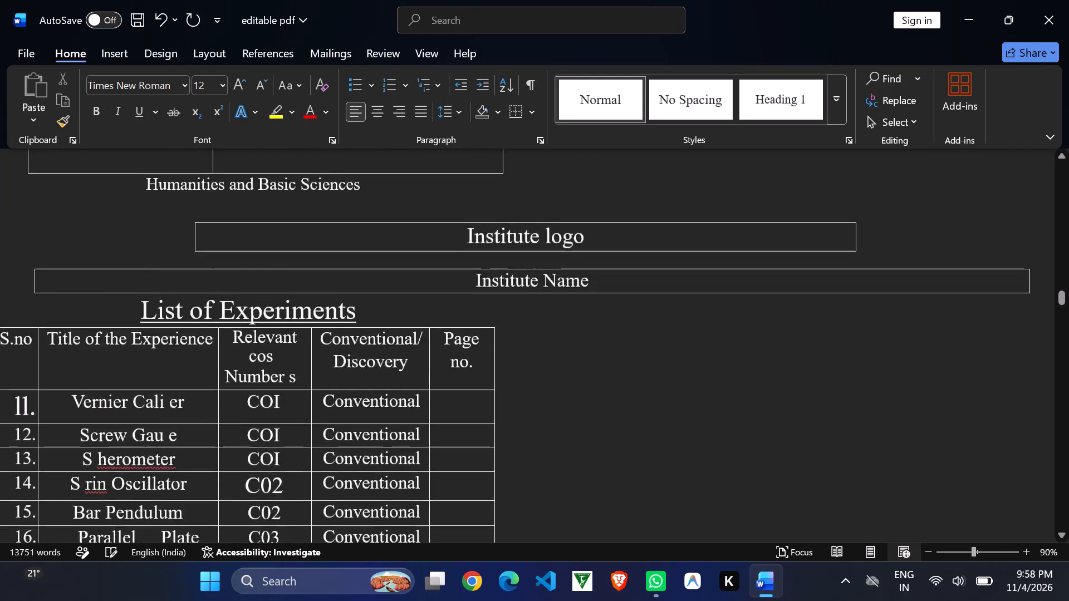
scroll(590, 393, up, 5)
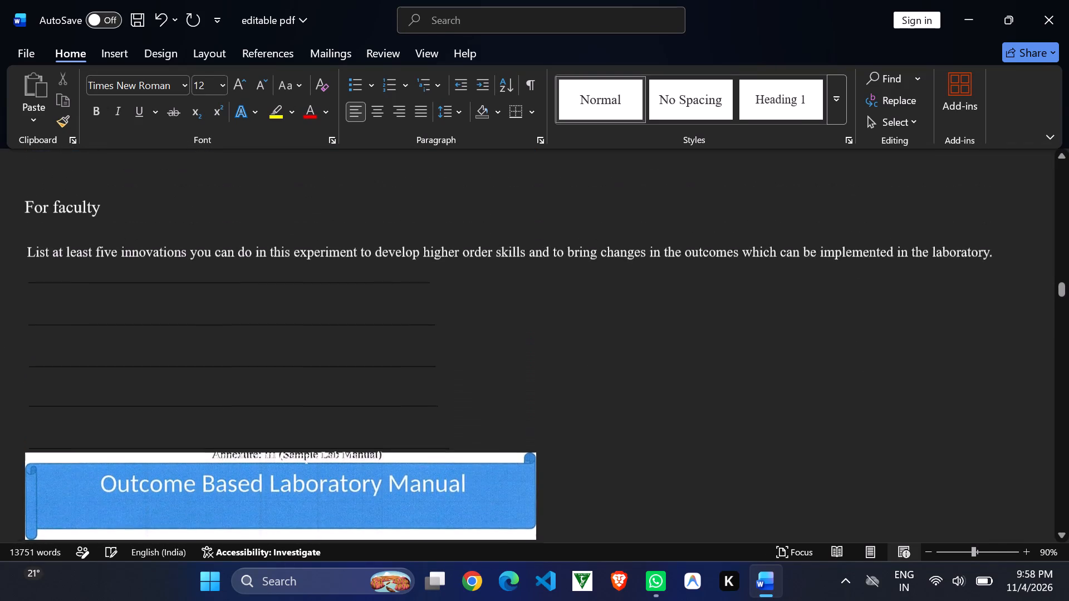
scroll(590, 393, up, 3)
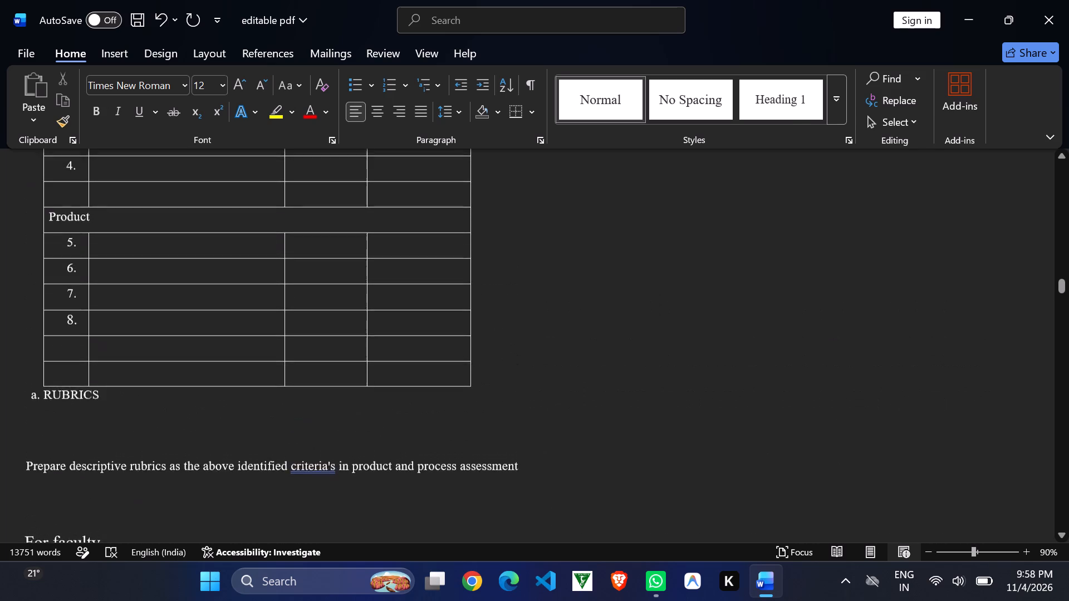
scroll(590, 393, up, 2)
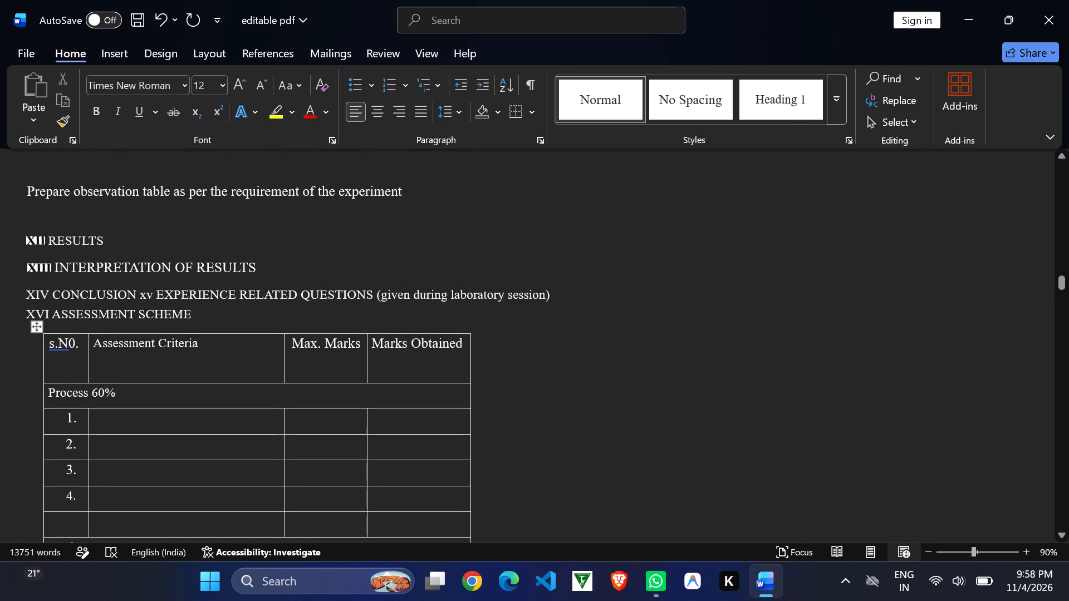
click(330, 413)
click(332, 351)
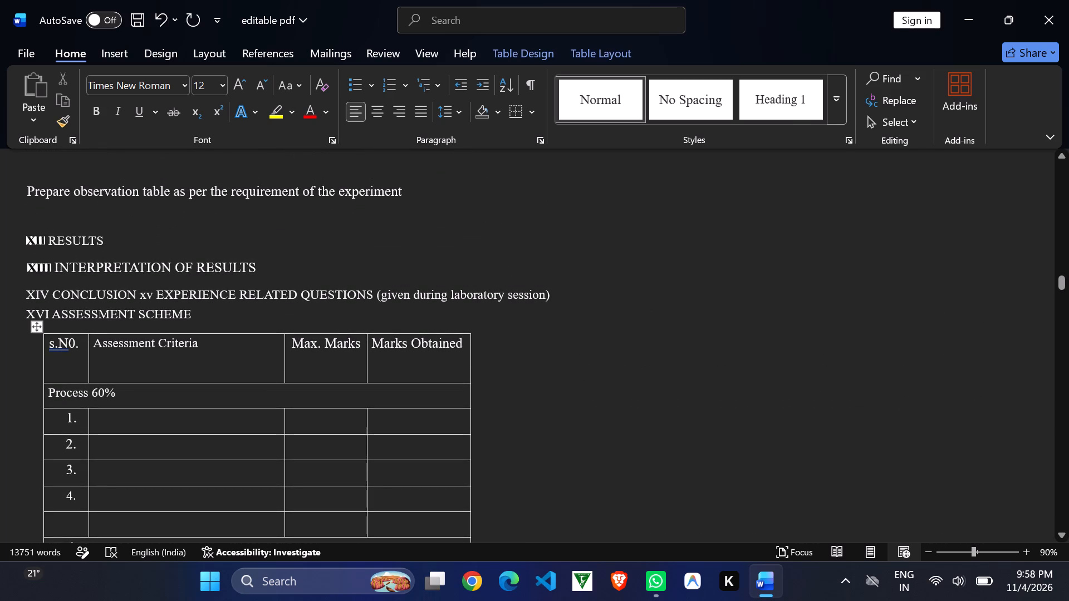
click(198, 364)
click(188, 423)
Review the resources table, laboratory code of conduct and blank List of Experiments, back to the Electrical Engineering entries in Annexure I.
scroll(188, 423, up, 4)
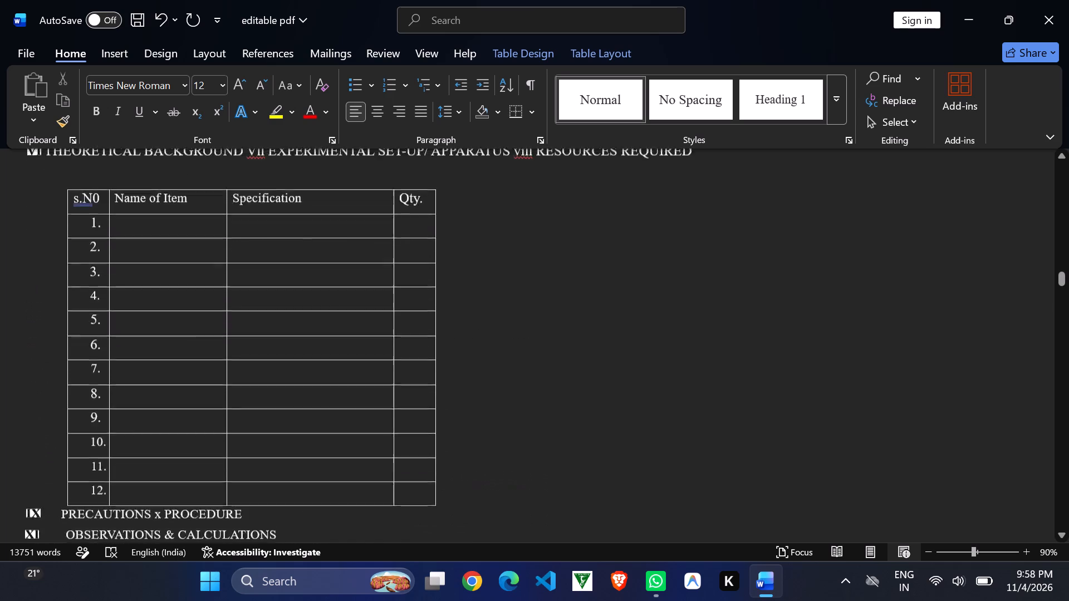
scroll(188, 423, up, 7)
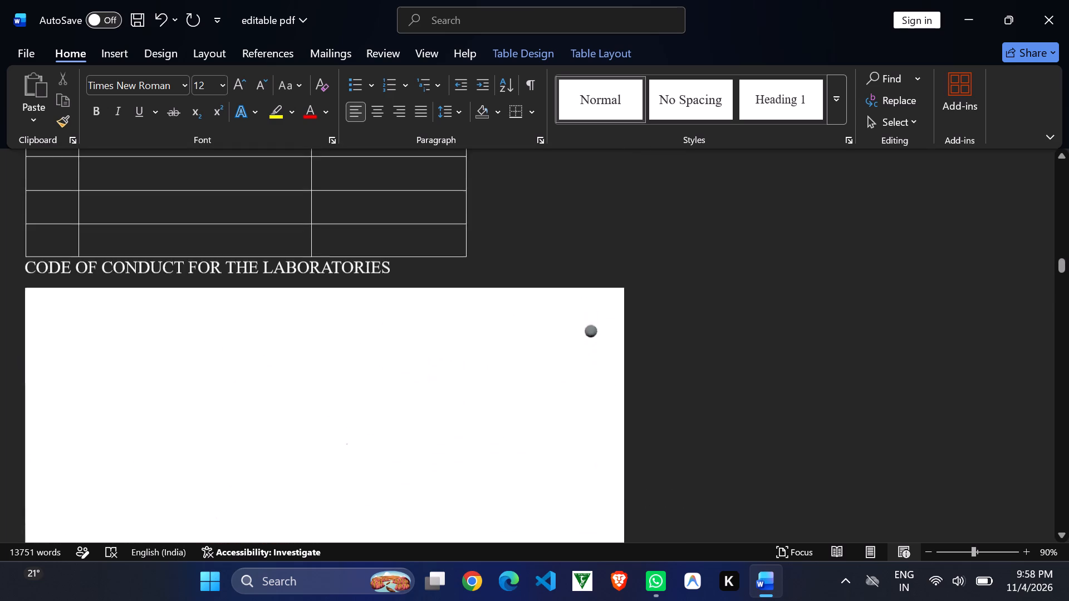
scroll(188, 423, up, 6)
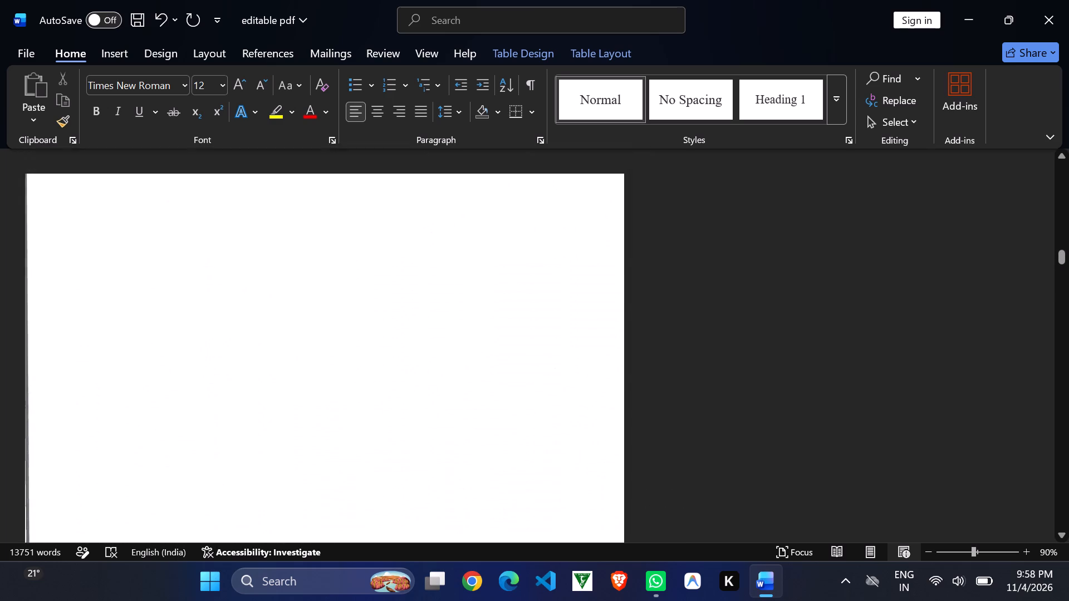
scroll(188, 423, up, 6)
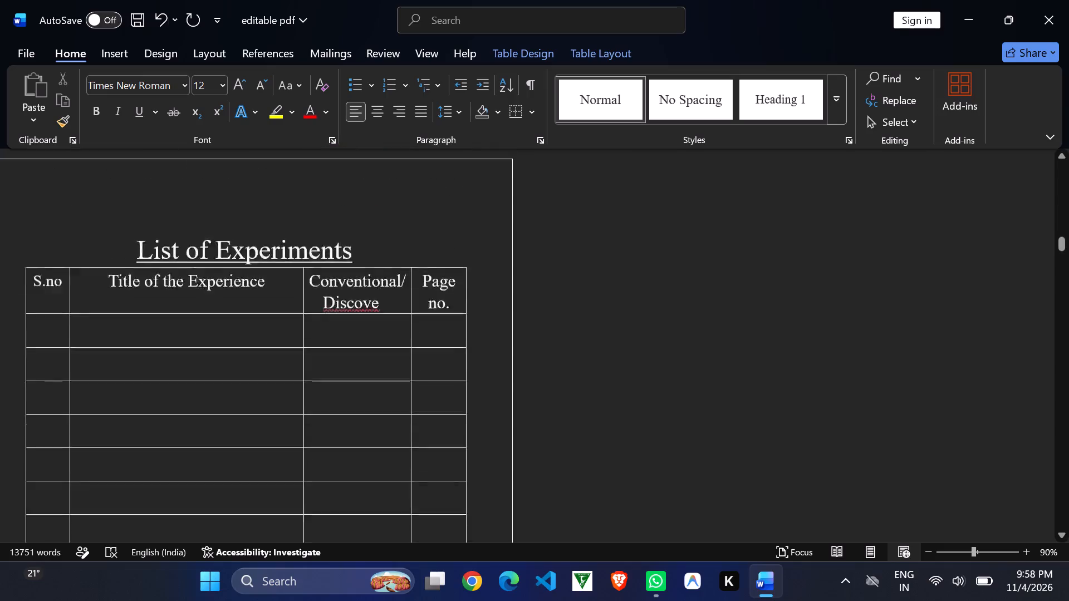
scroll(188, 423, up, 6)
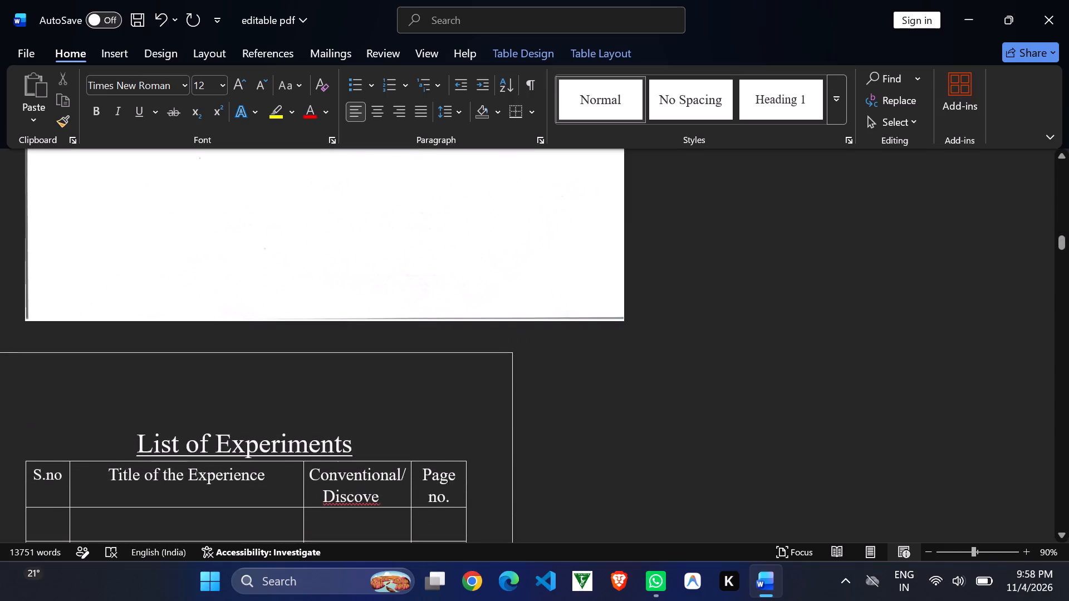
scroll(188, 423, up, 4)
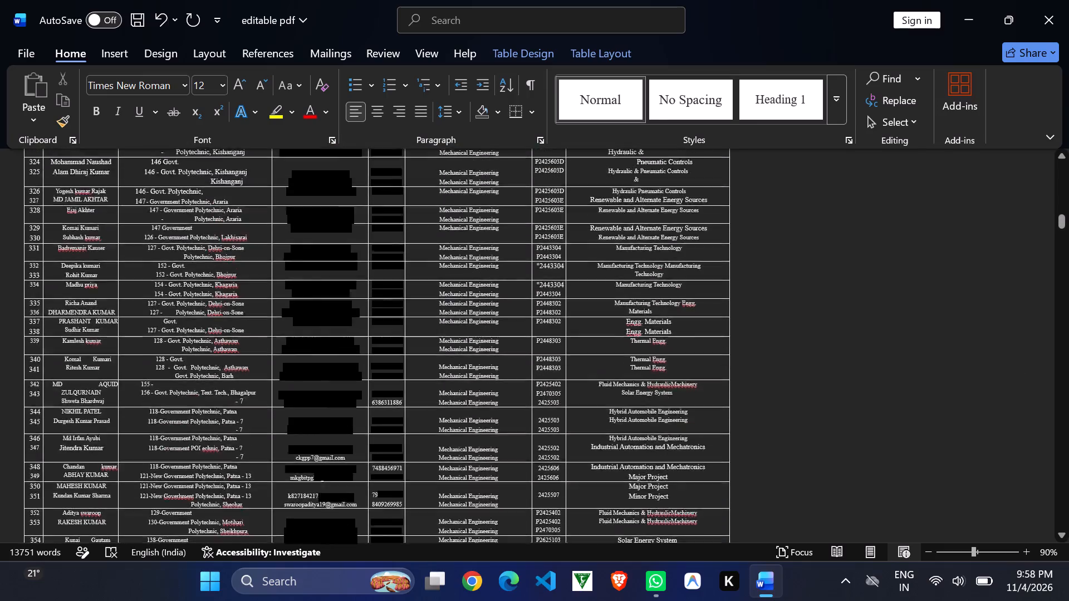
scroll(188, 423, up, 8)
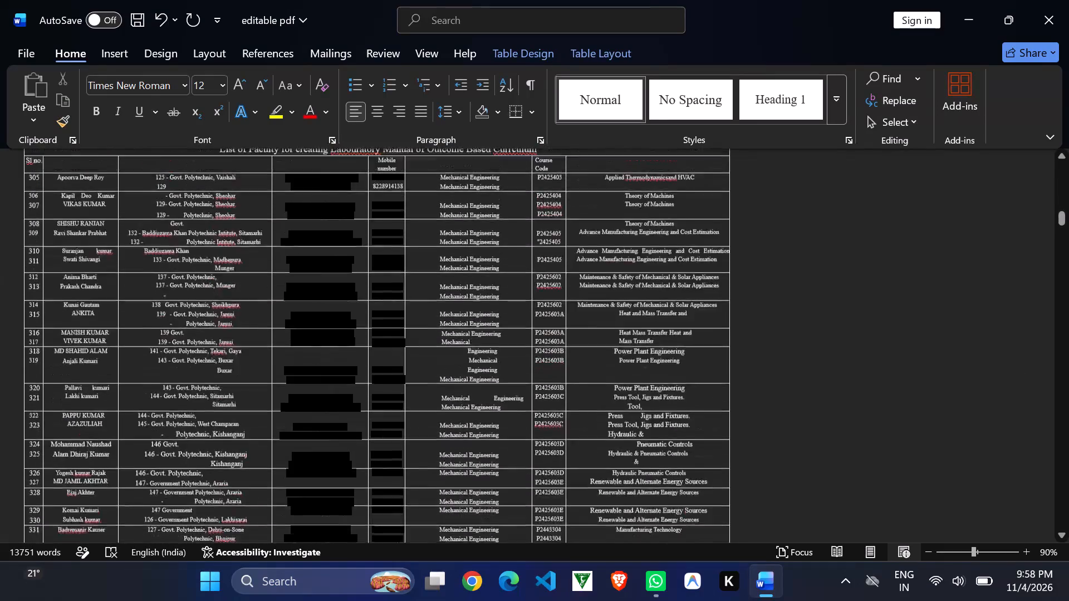
scroll(188, 423, up, 7)
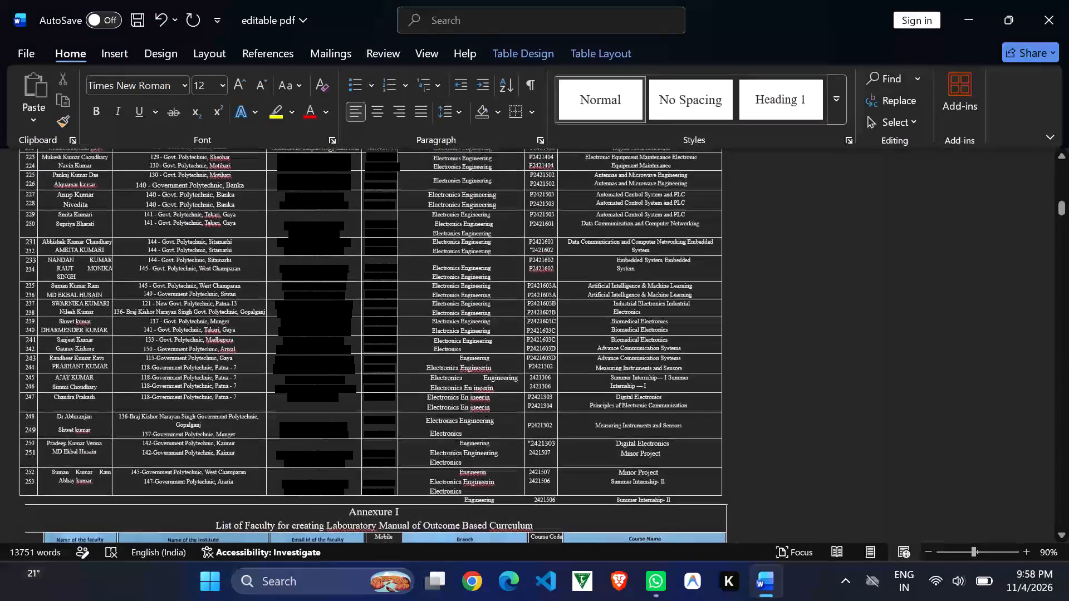
scroll(188, 423, up, 5)
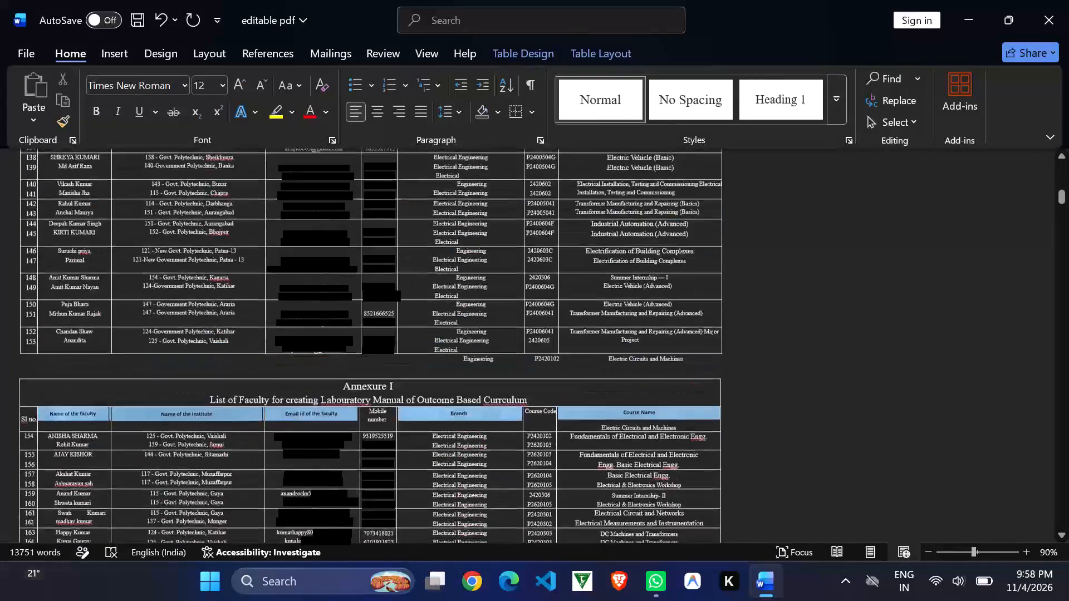
scroll(188, 423, up, 1)
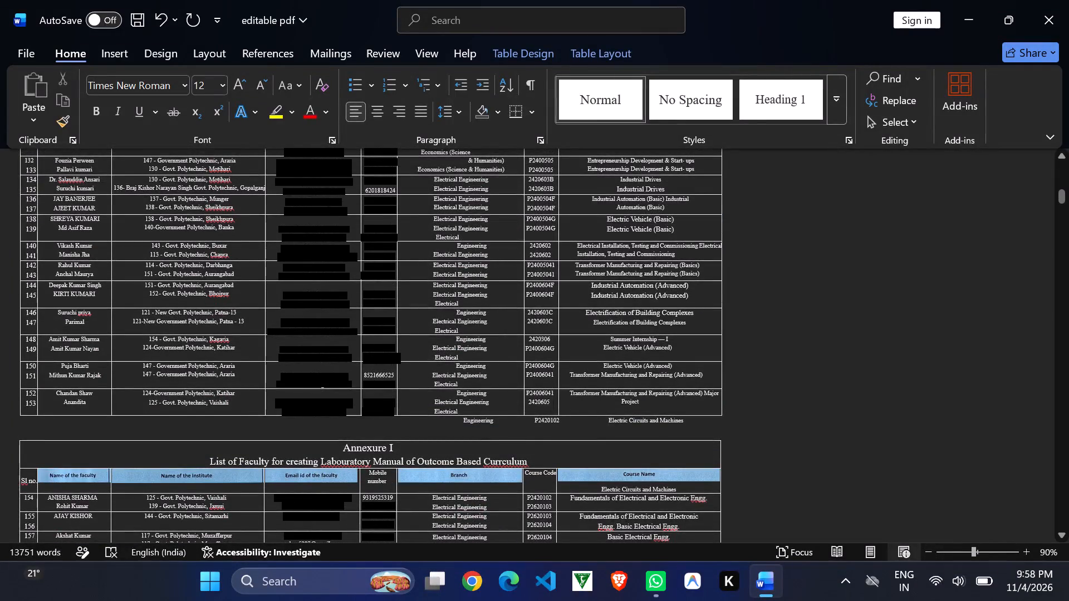
scroll(345, 290, up, 1)
scroll(702, 571, up, 2)
Switch to the K application.
click(744, 588)
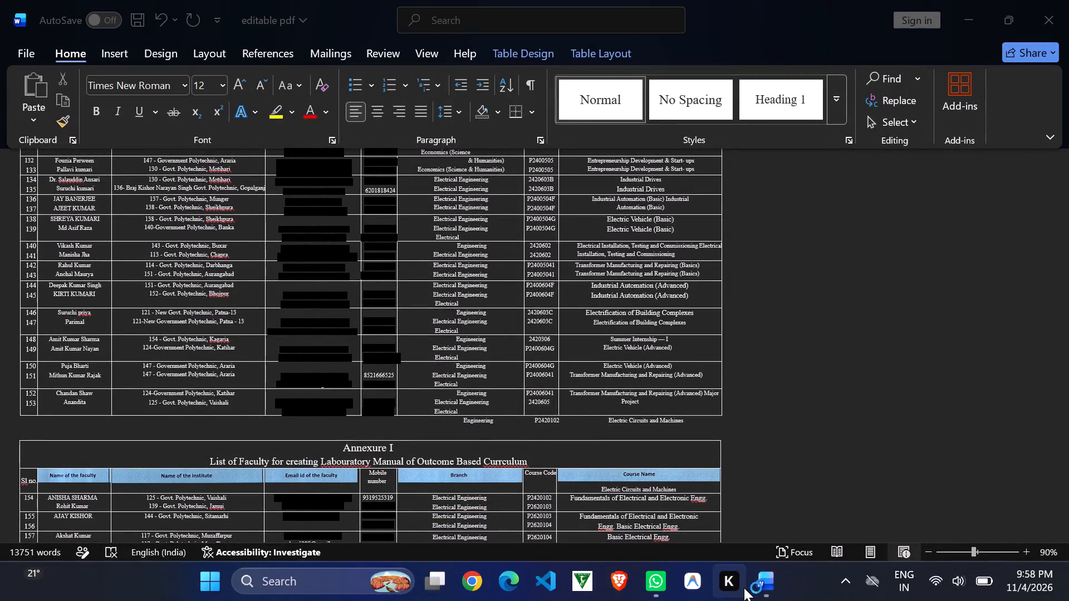
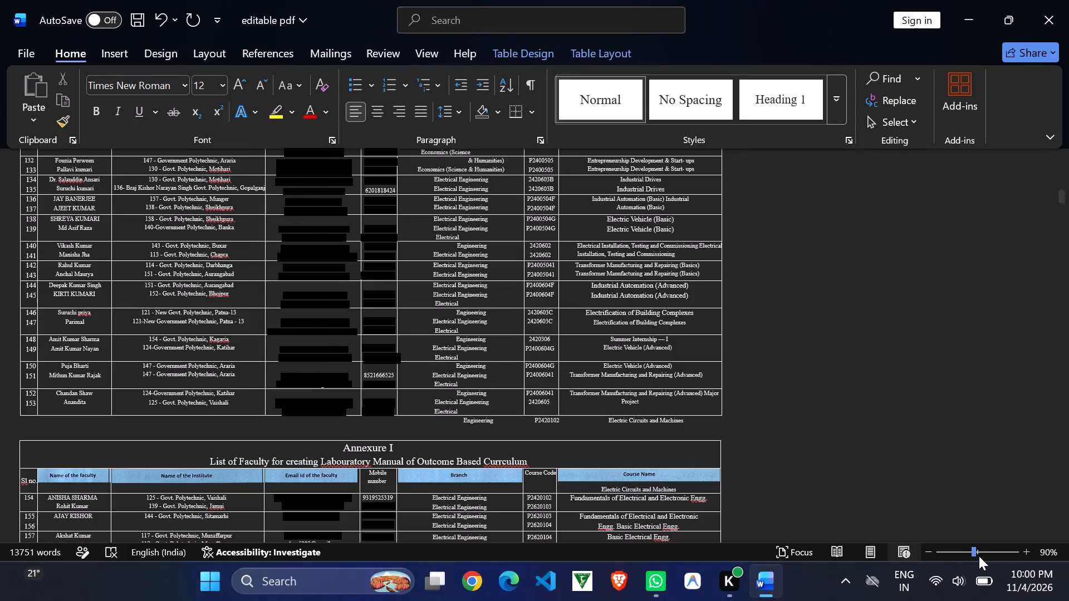
Examine the Annexure I faculty entries at 175% zoom, from the Electrical Engineering rows back to the letter's signature section.
click(979, 551)
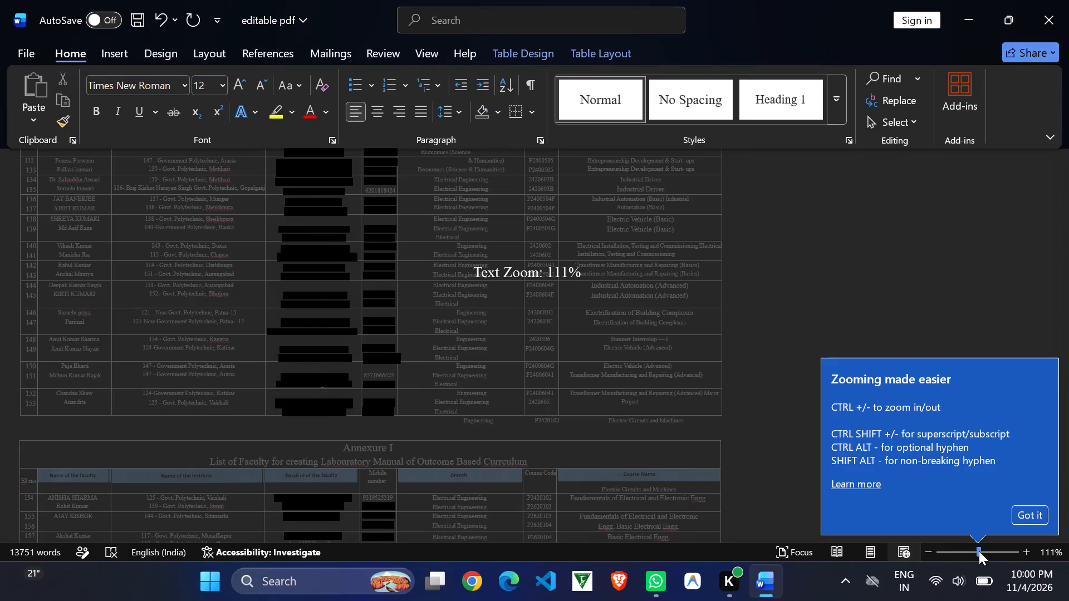
click(985, 556)
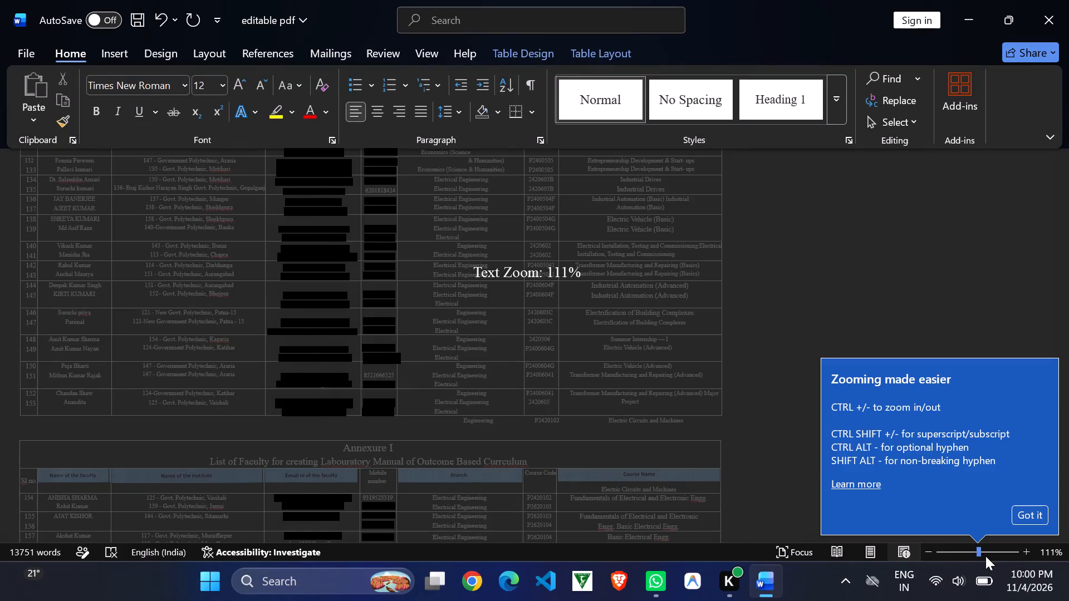
click(987, 551)
click(987, 551)
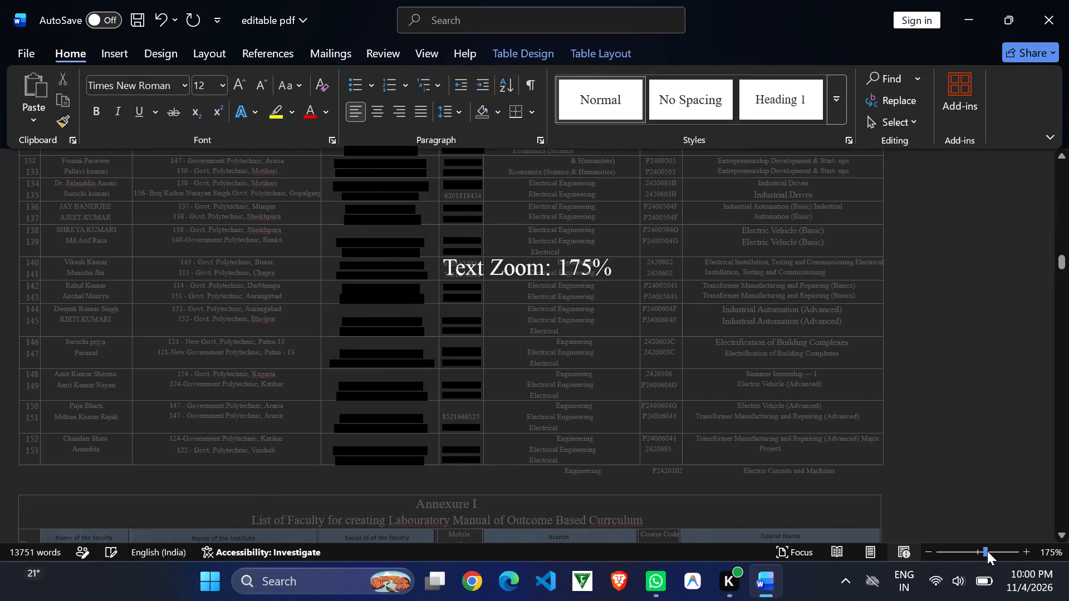
click(937, 297)
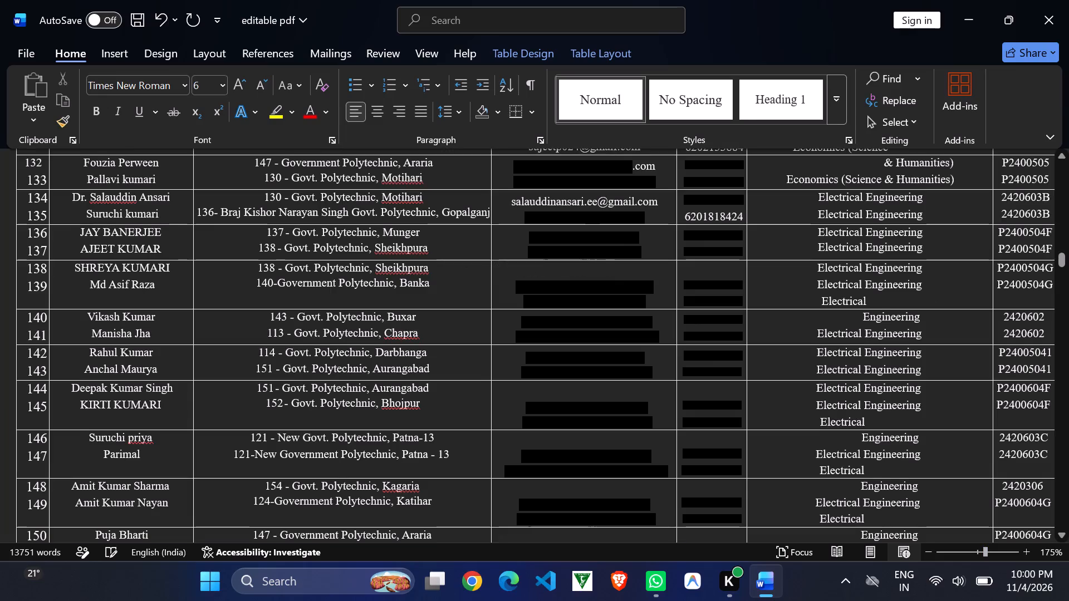
scroll(780, 354, up, 6)
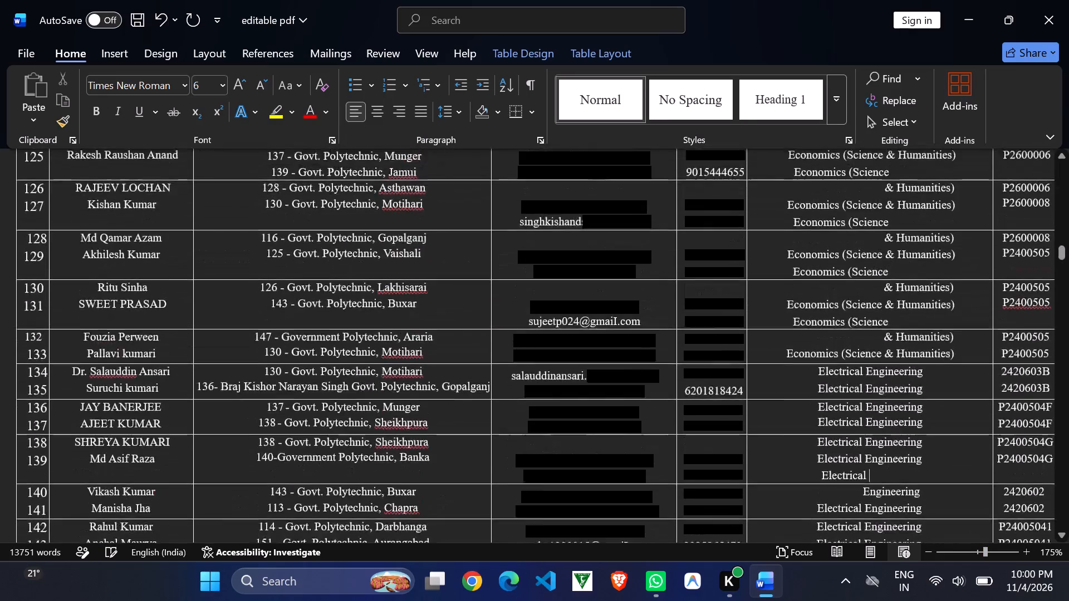
scroll(780, 354, up, 5)
scroll(780, 354, up, 20)
scroll(780, 354, up, 20)
scroll(780, 354, up, 20)
scroll(780, 354, down, 5)
scroll(780, 354, up, 1)
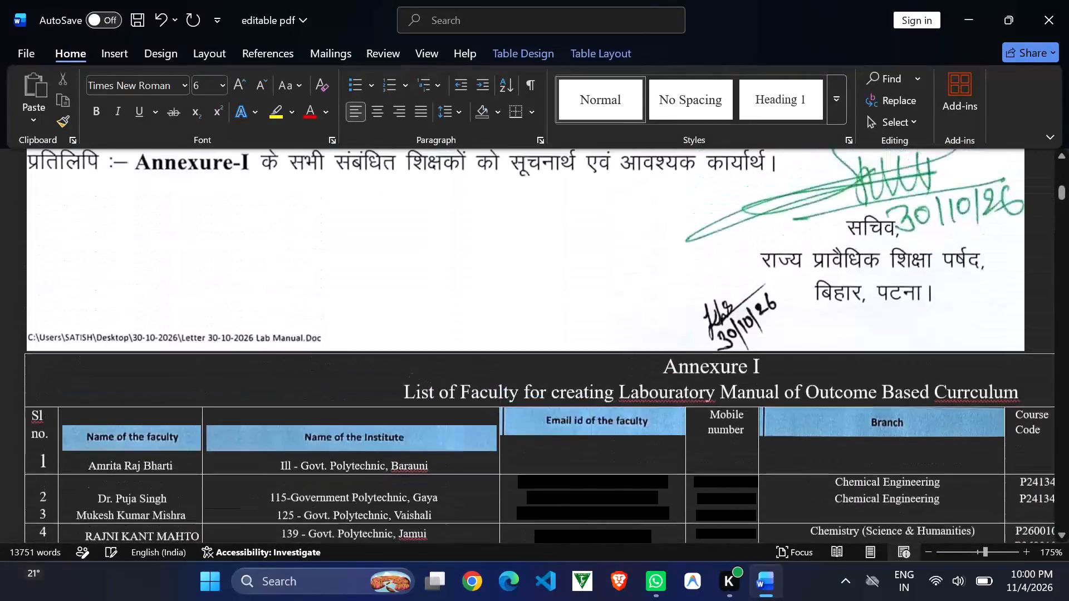
Review the first Annexure I table's Chemical, Chemistry and Civil Engineering faculty rows, finishing at the end of the letter.
scroll(780, 354, down, 2)
scroll(563, 470, down, 4)
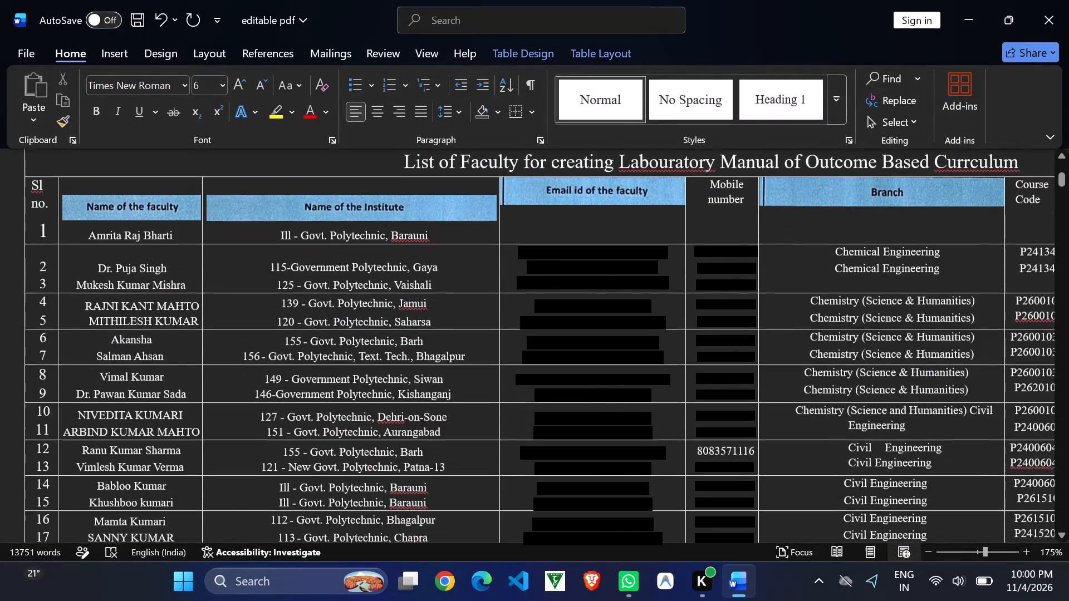
scroll(562, 470, down, 2)
scroll(562, 470, up, 1)
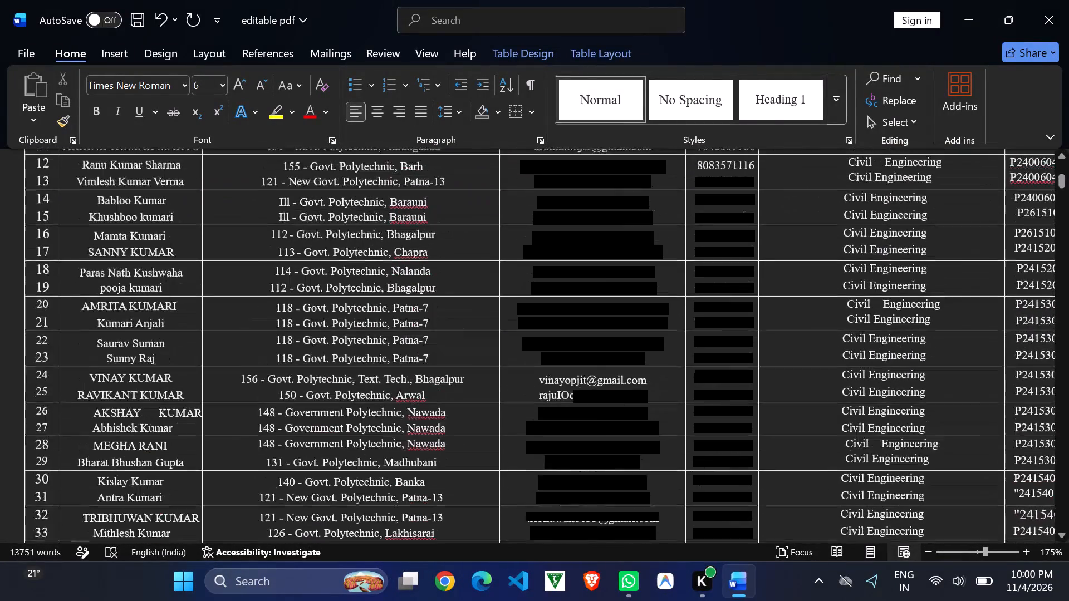
scroll(562, 470, up, 2)
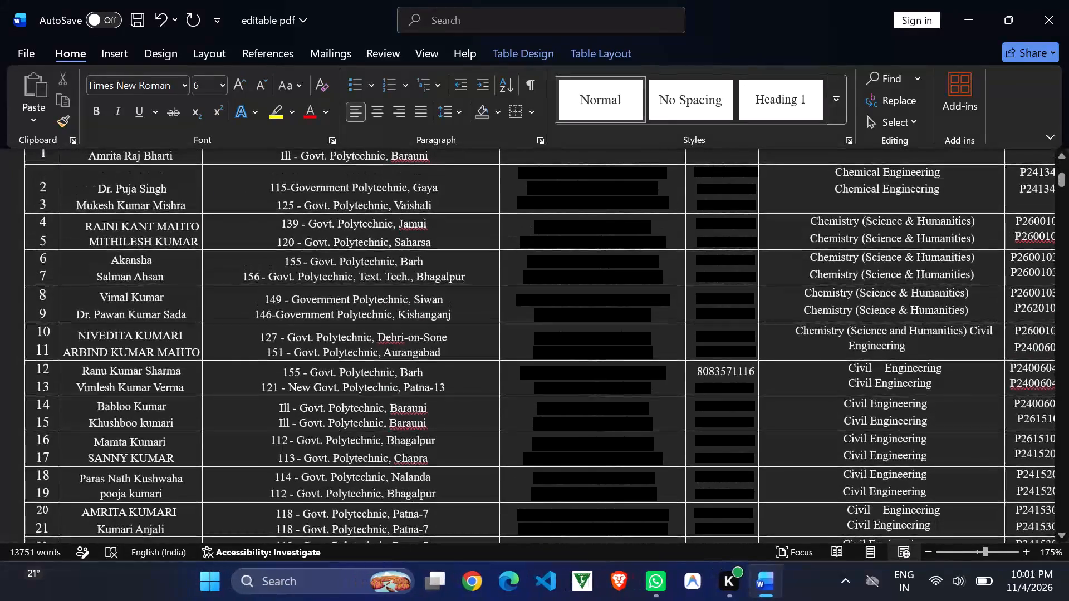
scroll(562, 470, up, 1)
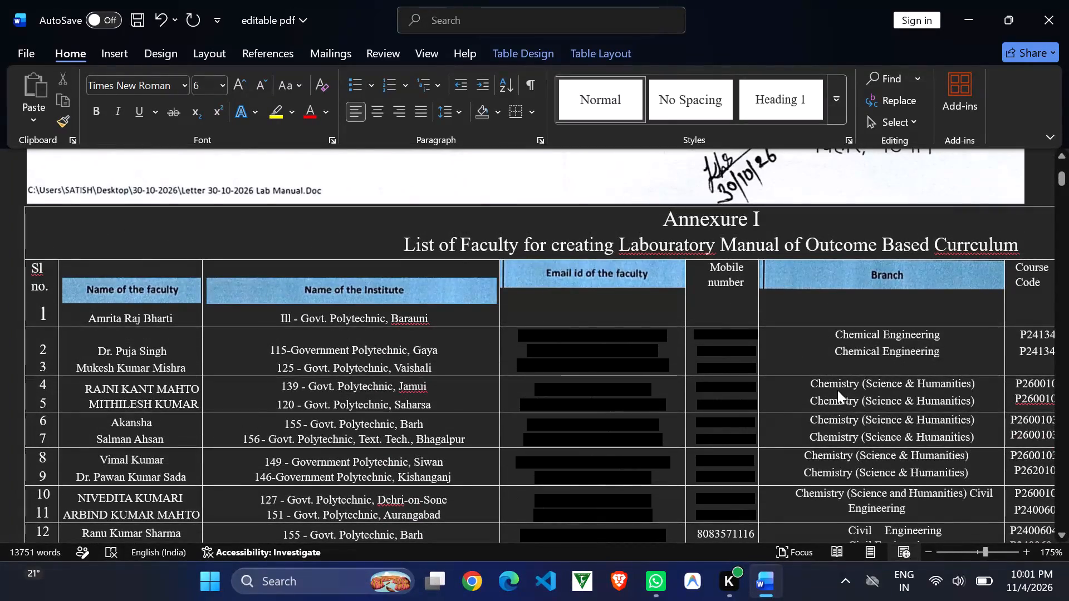
scroll(837, 390, left, 2)
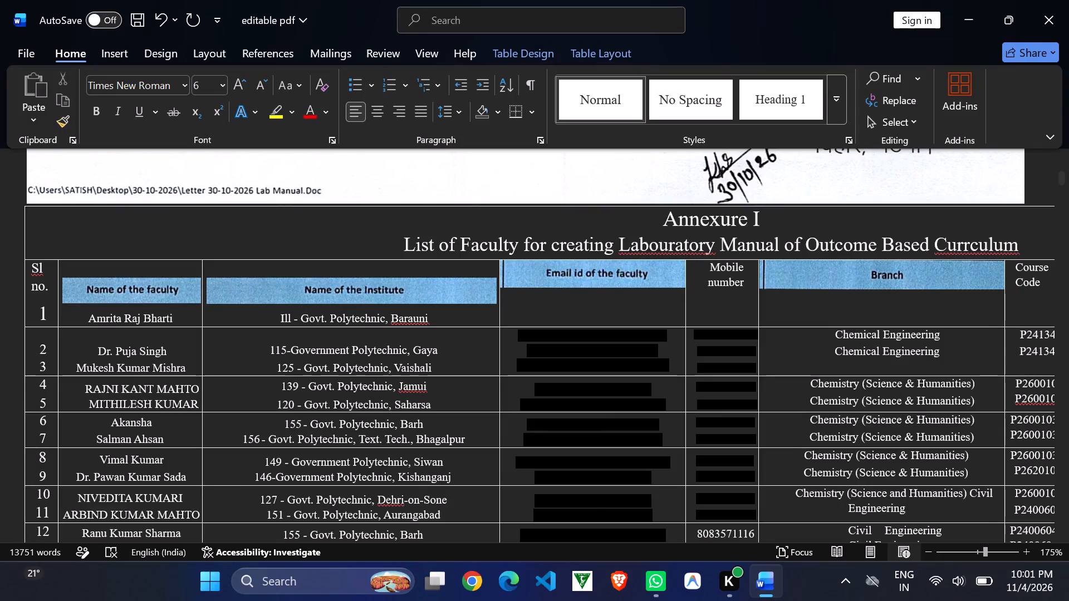
key(Down)
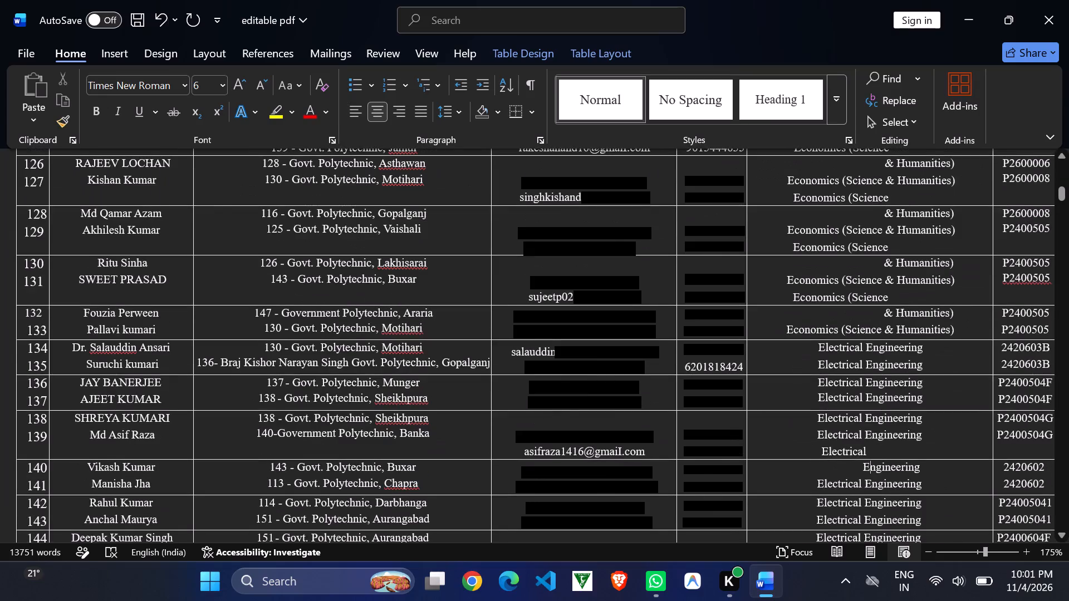
scroll(639, 405, up, 20)
scroll(639, 405, up, 2)
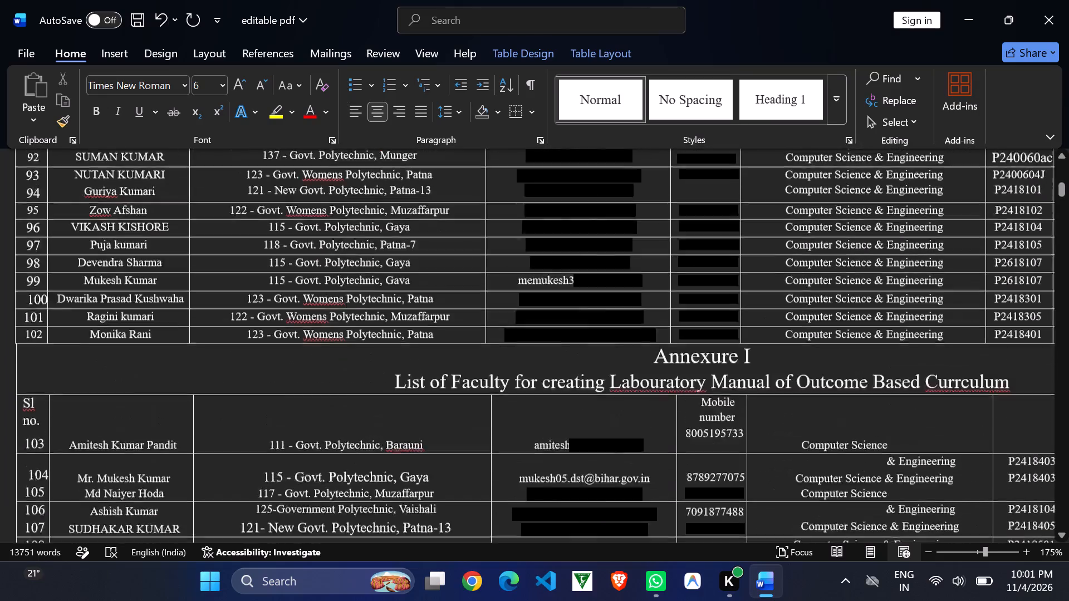
scroll(639, 405, up, 13)
scroll(639, 405, down, 3)
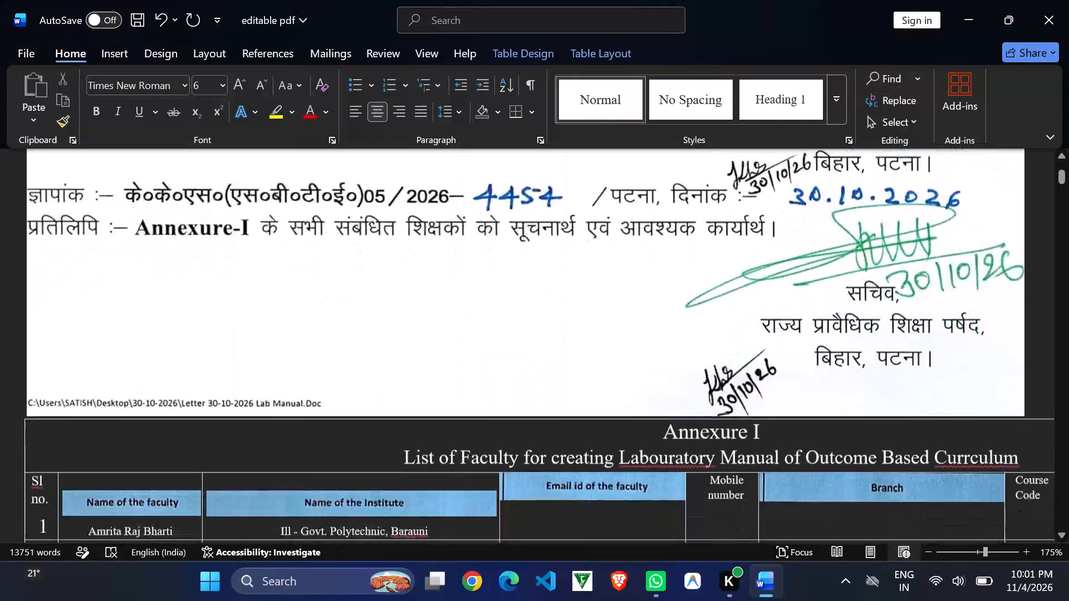
Switch to Google Chrome and open the first YouTube shortcut on the new tab page.
click(475, 577)
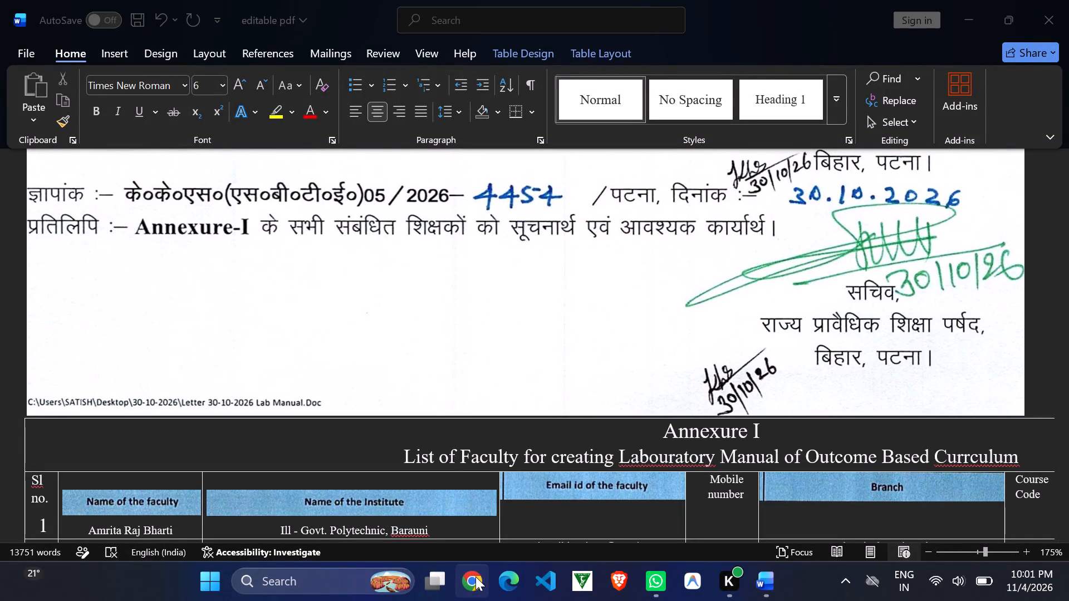
click(143, 436)
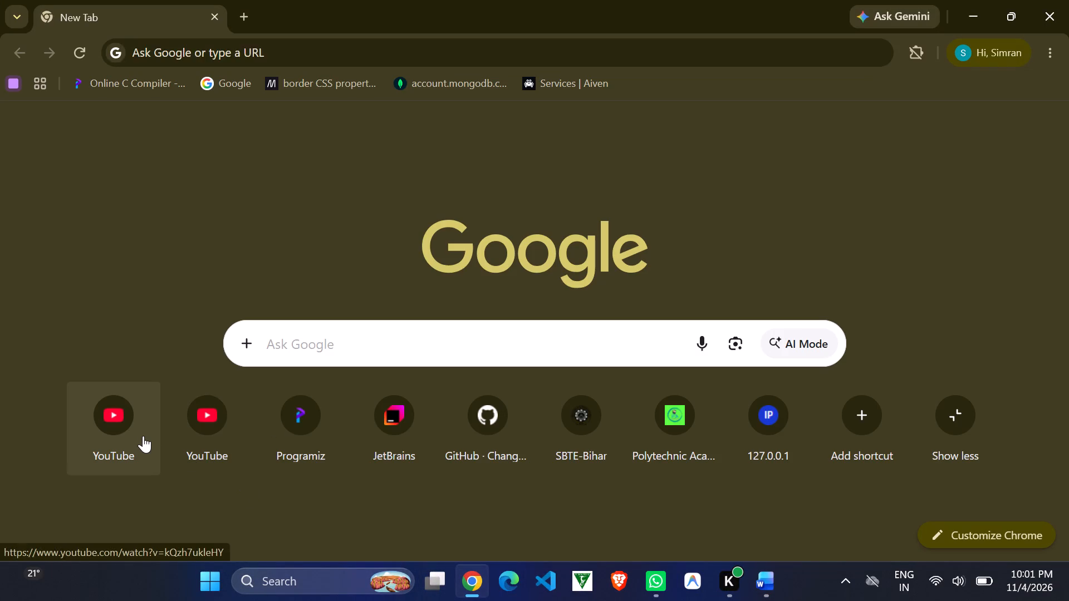
click(960, 600)
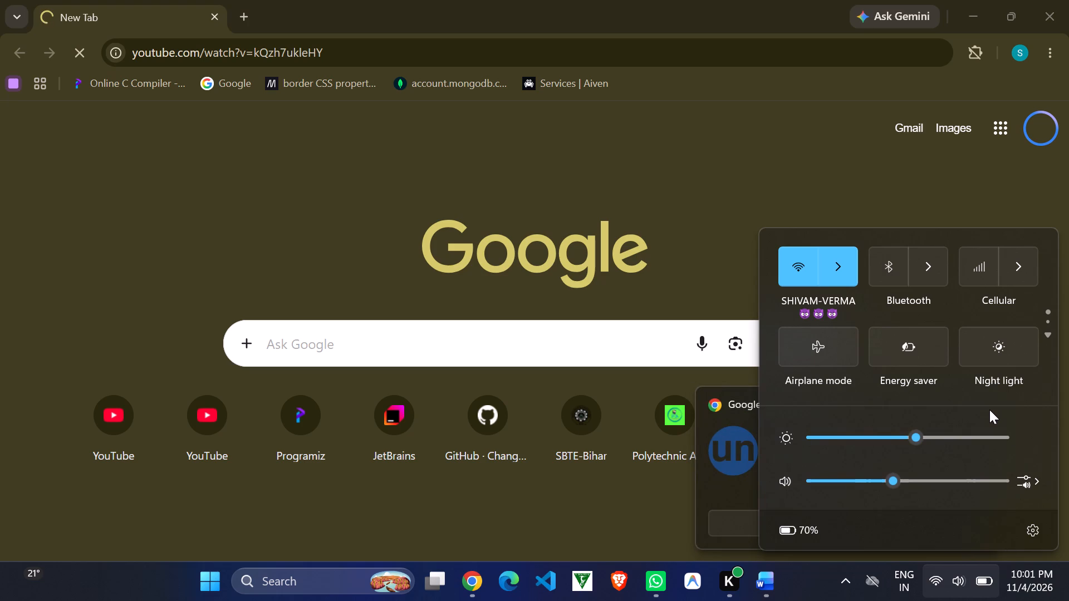
click(623, 500)
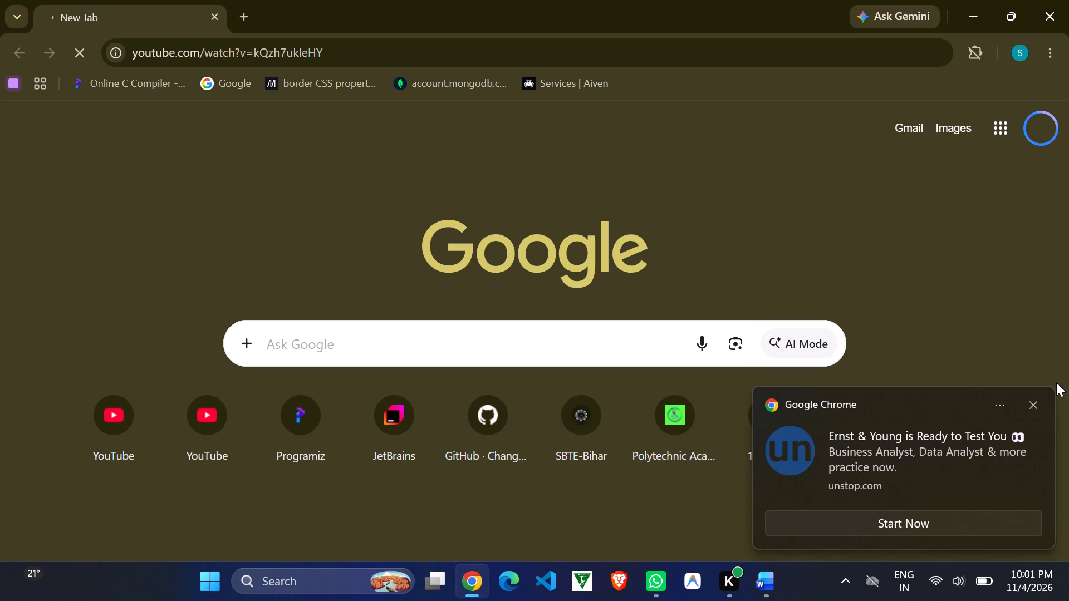
click(1036, 403)
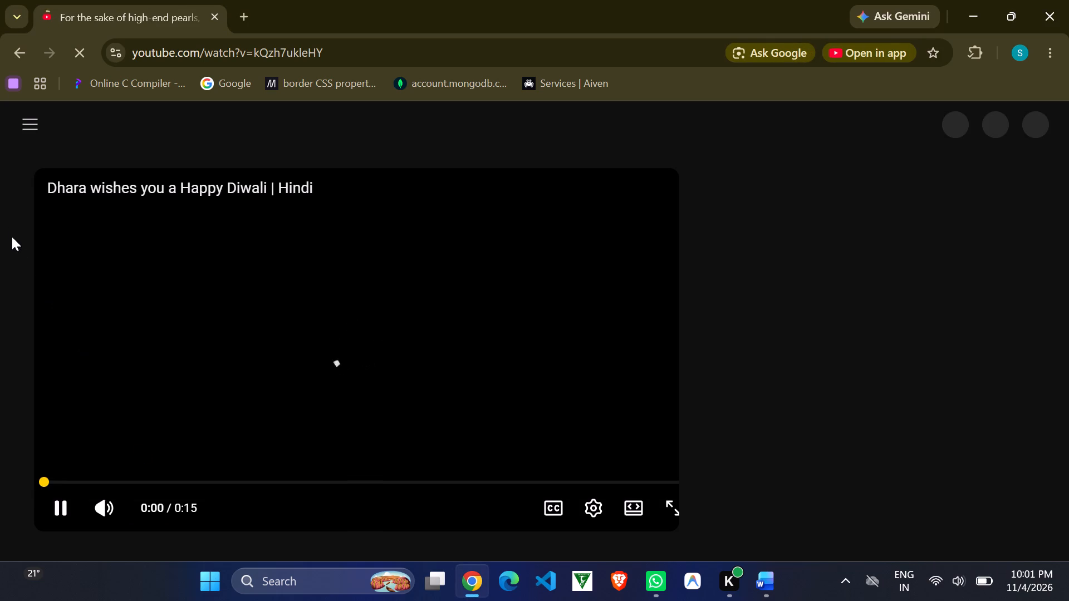
Go to the YouTube home page from the open video.
click(25, 130)
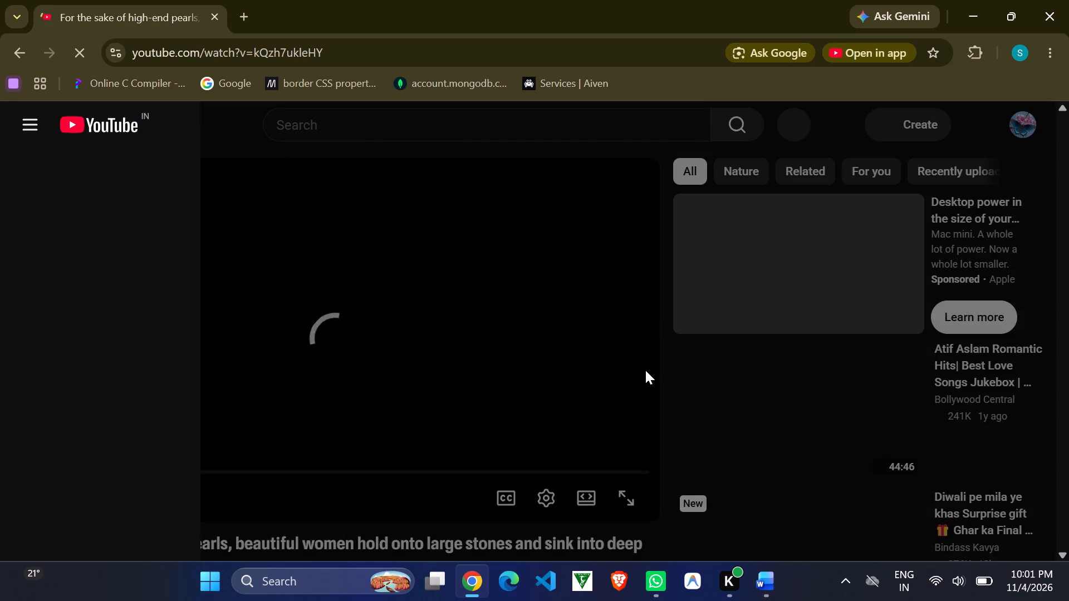
click(165, 184)
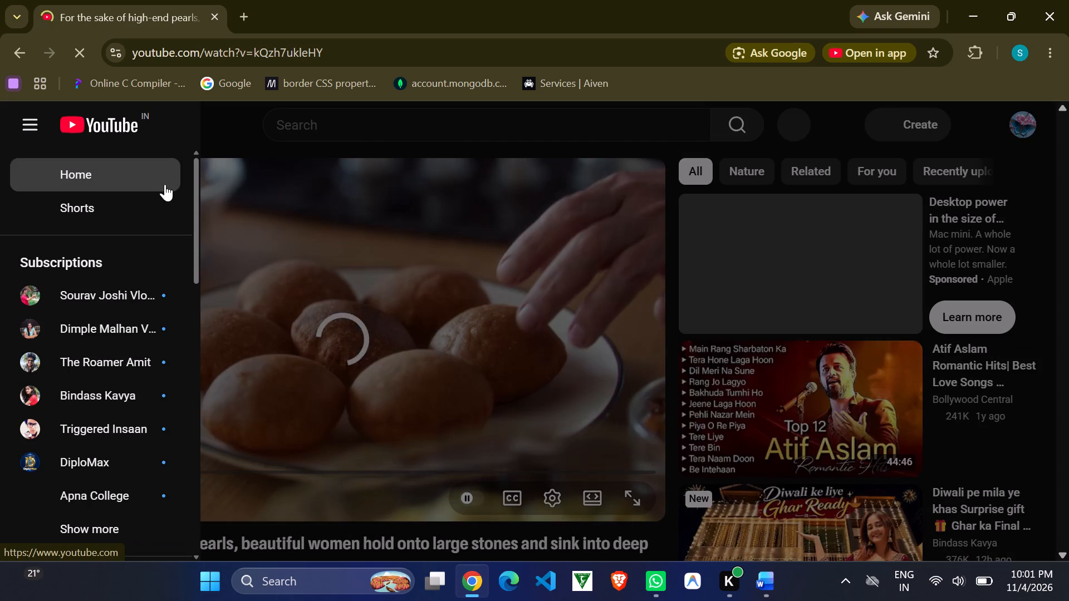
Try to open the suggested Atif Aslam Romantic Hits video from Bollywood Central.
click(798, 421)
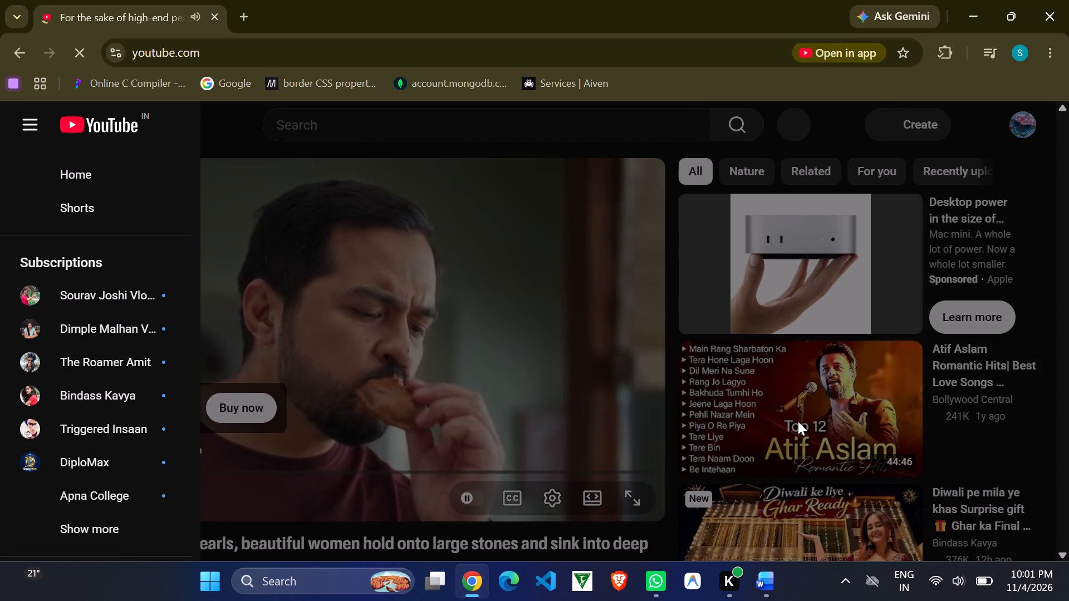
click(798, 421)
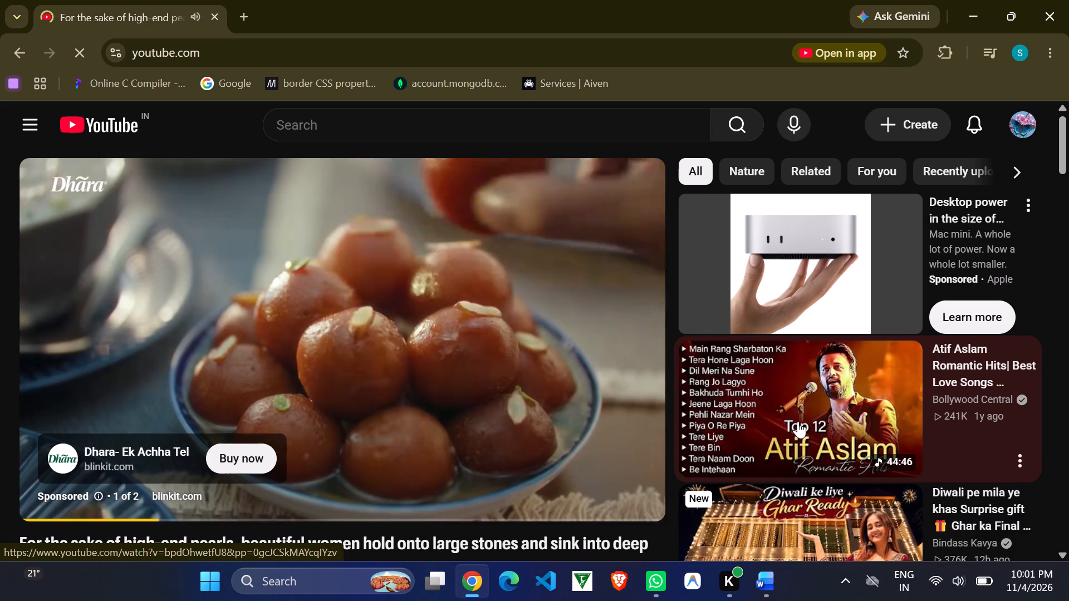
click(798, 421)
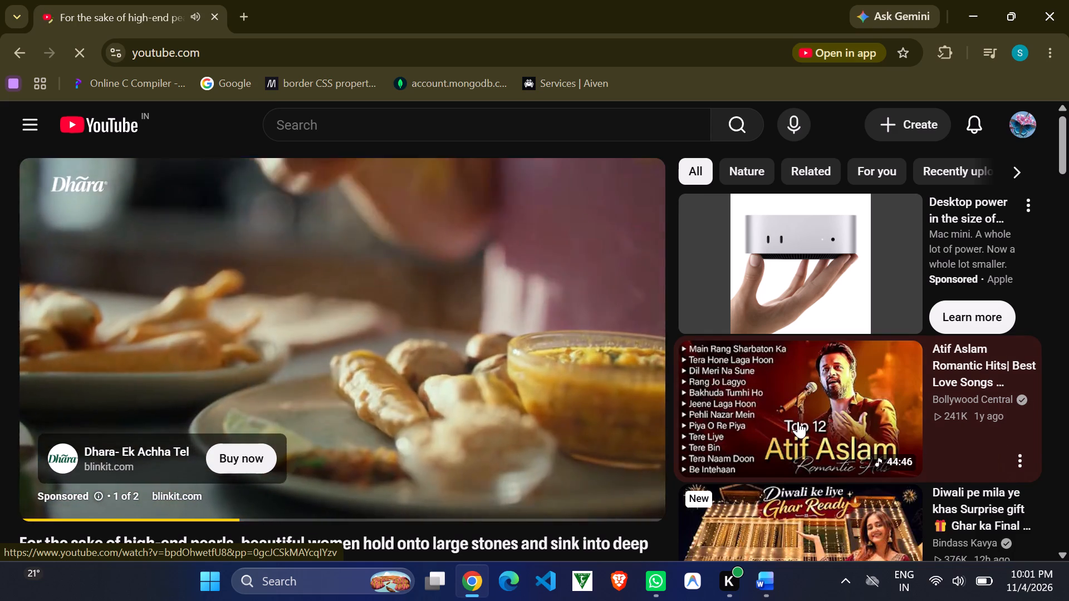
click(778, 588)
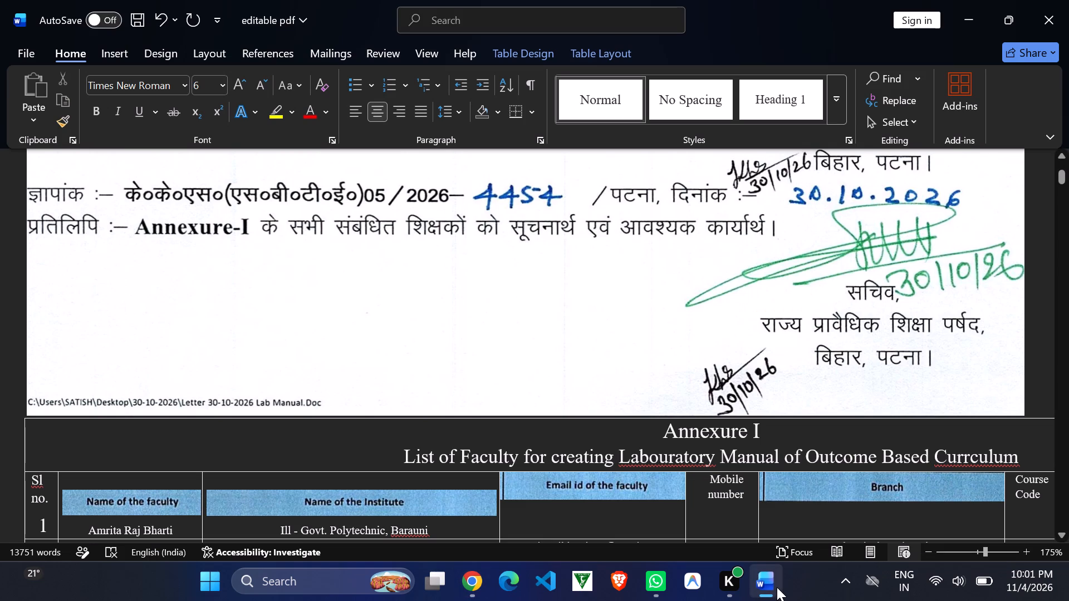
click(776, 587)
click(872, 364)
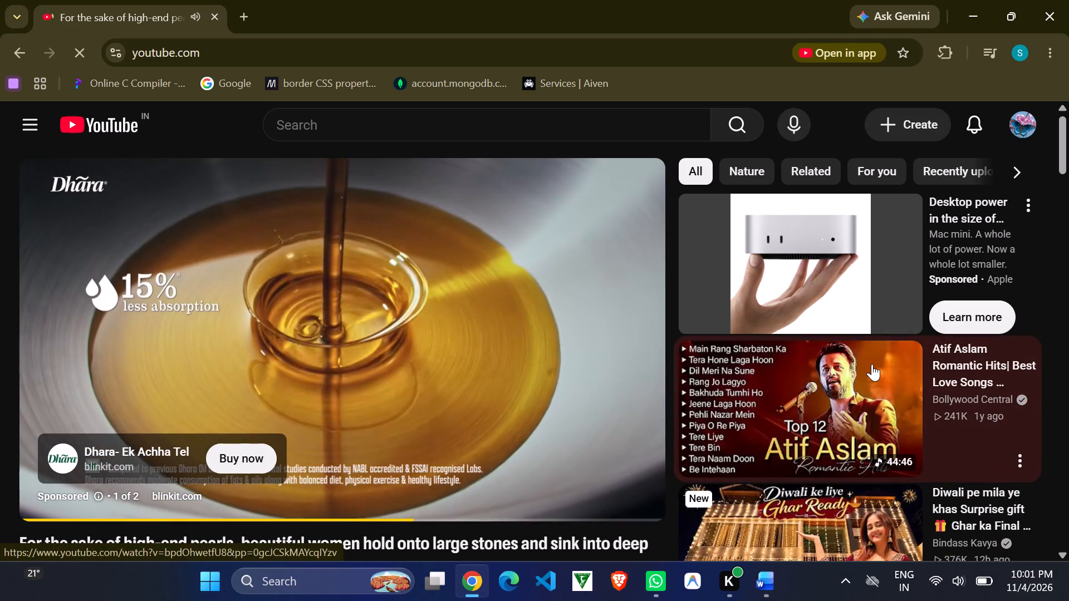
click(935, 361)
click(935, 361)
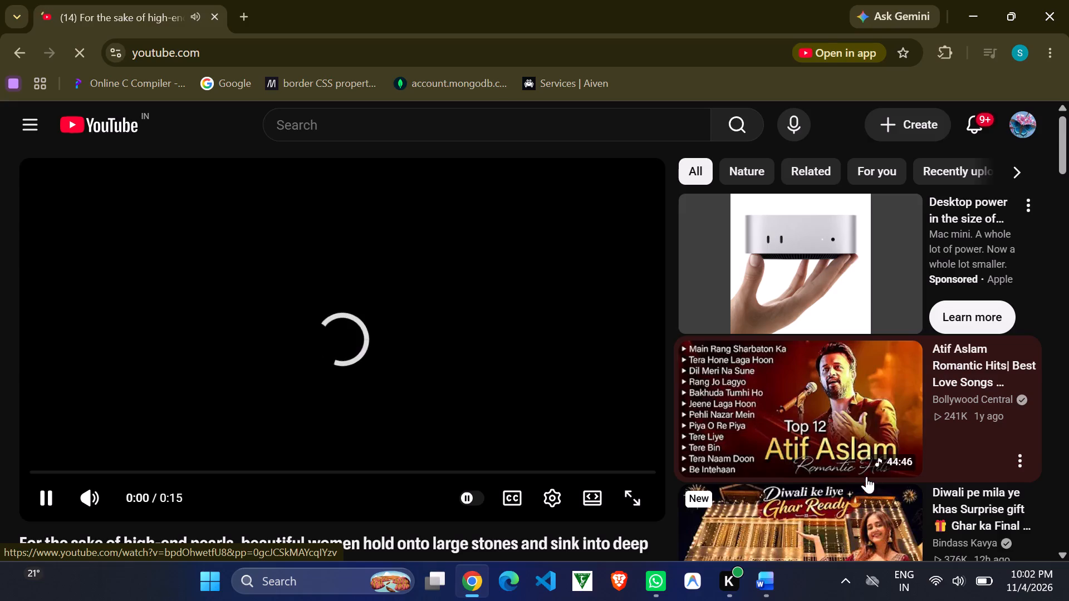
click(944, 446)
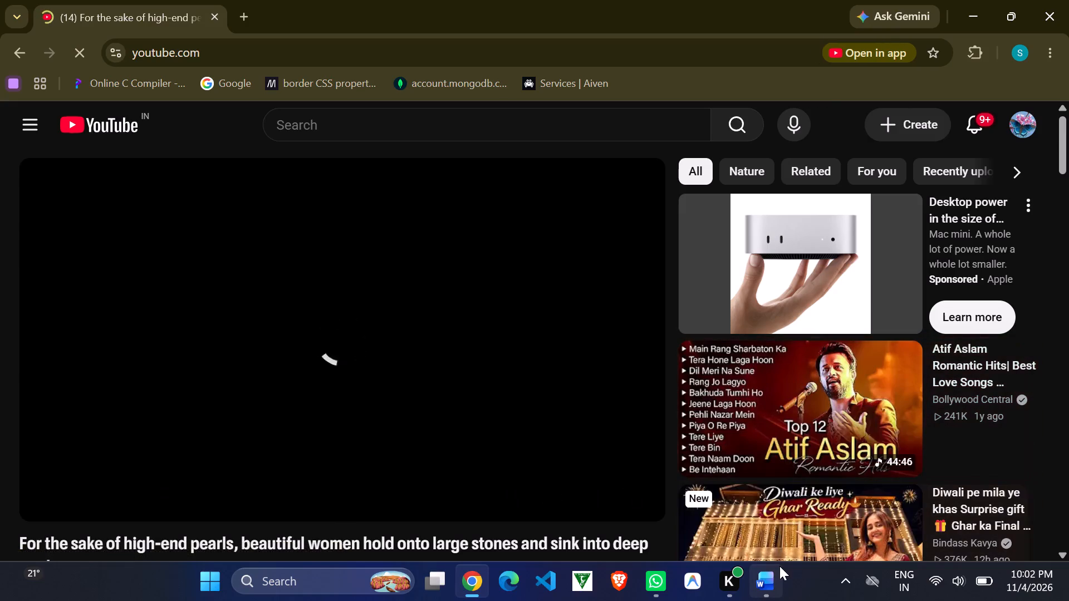
Switch back to Word and examine the Civil Engineering faculty rows in Annexure I at 127% zoom, down to the second Annexure I heading.
click(779, 566)
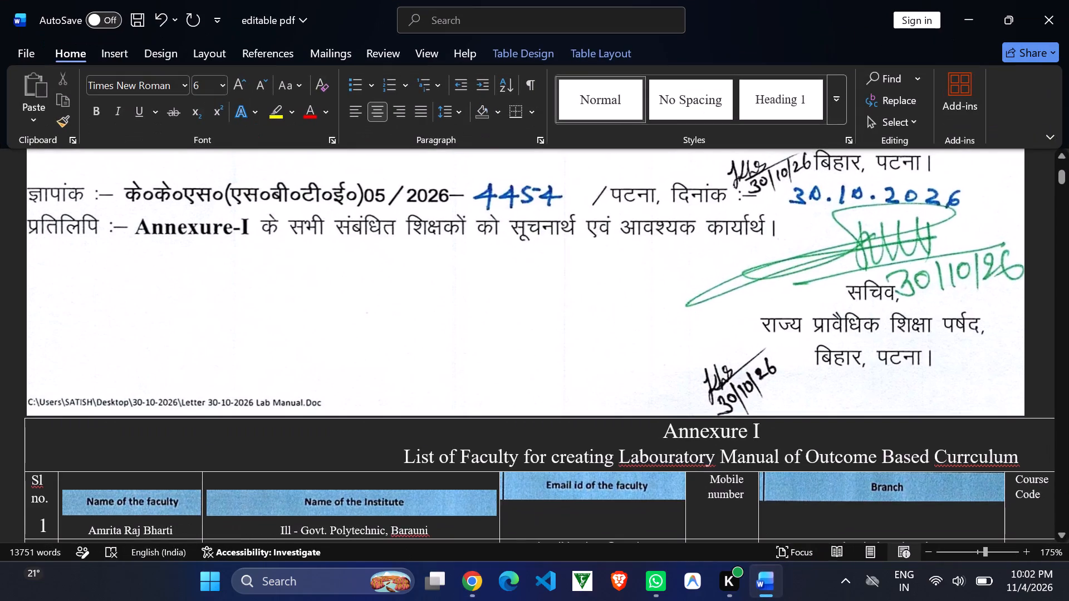
scroll(742, 390, down, 3)
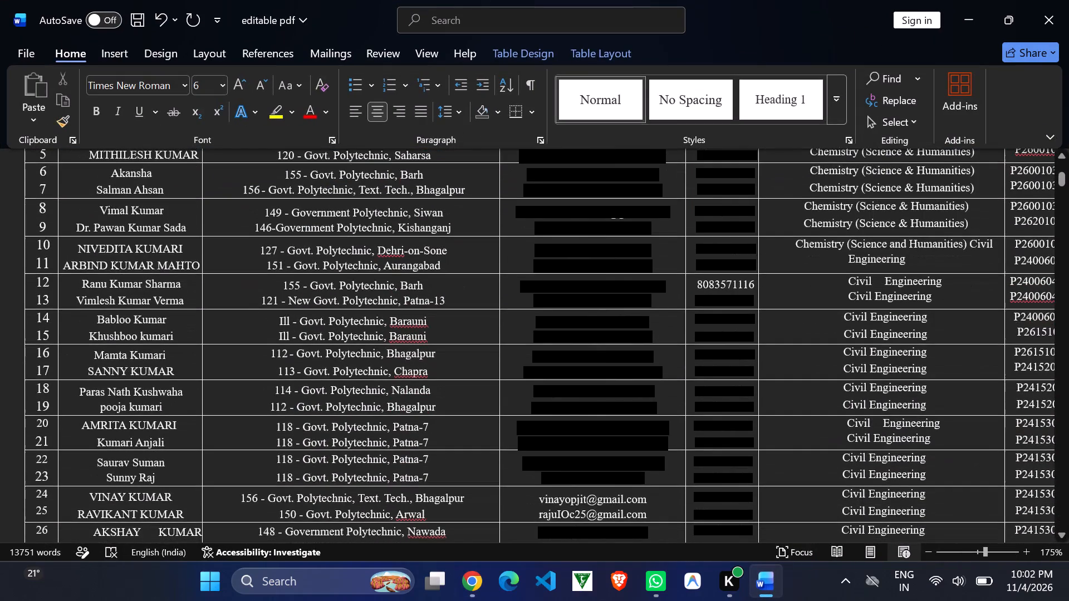
scroll(742, 390, down, 1)
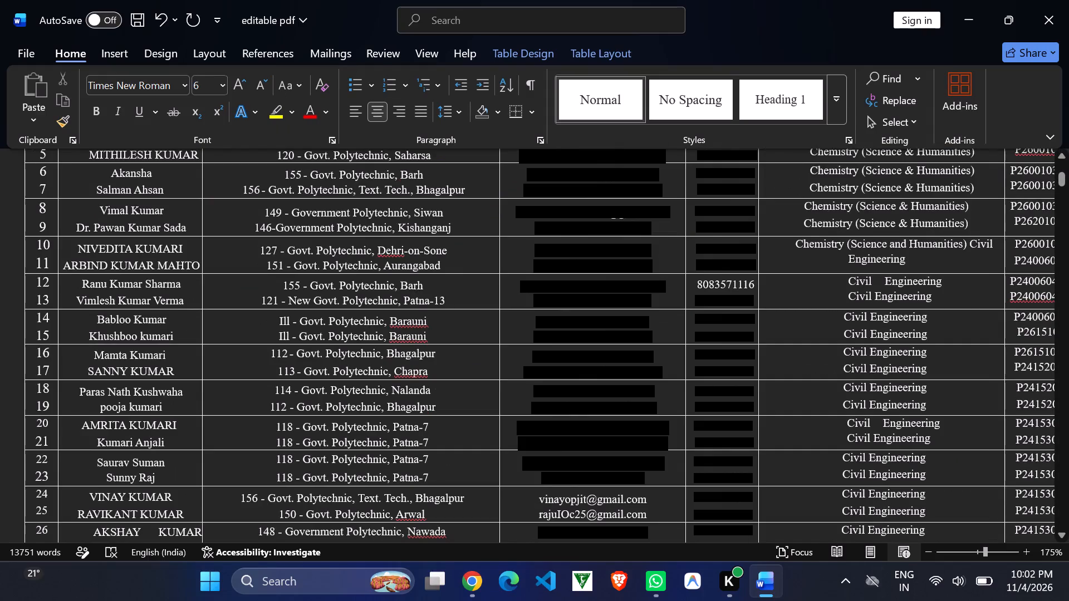
scroll(620, 414, left, 1)
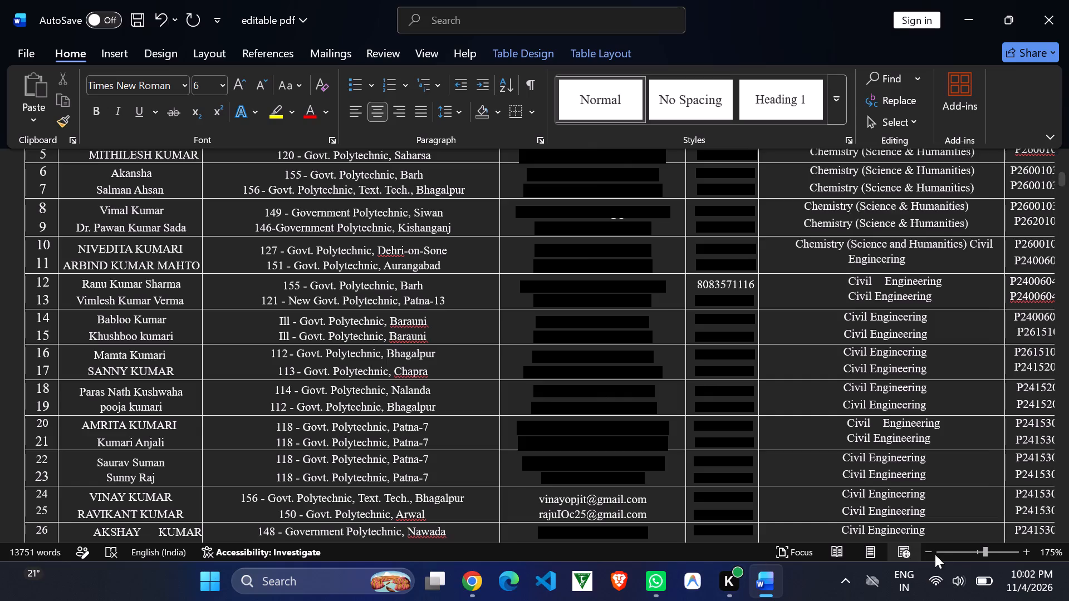
click(980, 550)
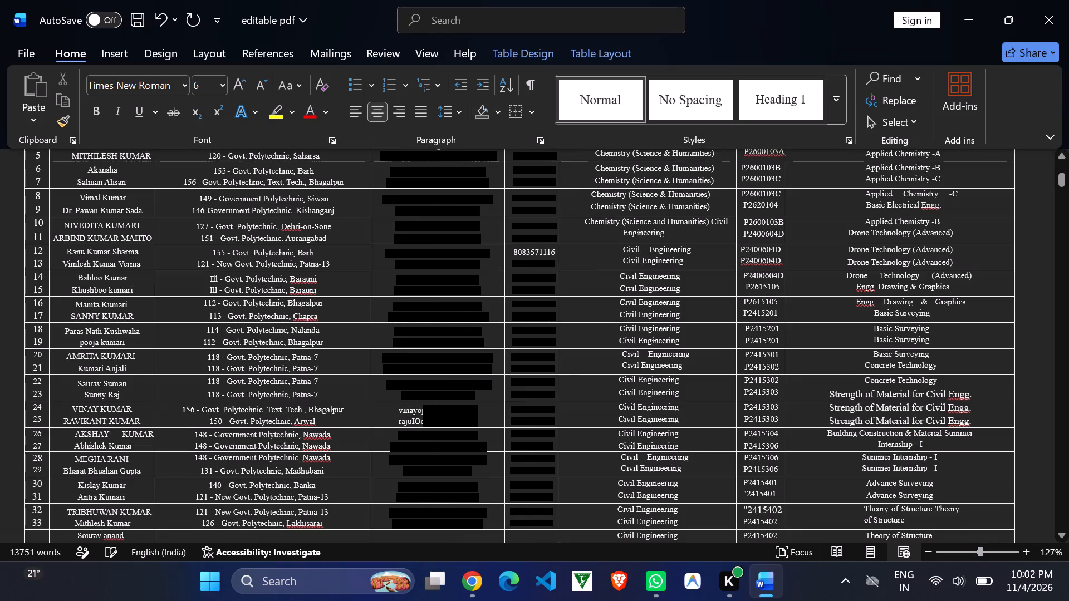
scroll(497, 428, down, 2)
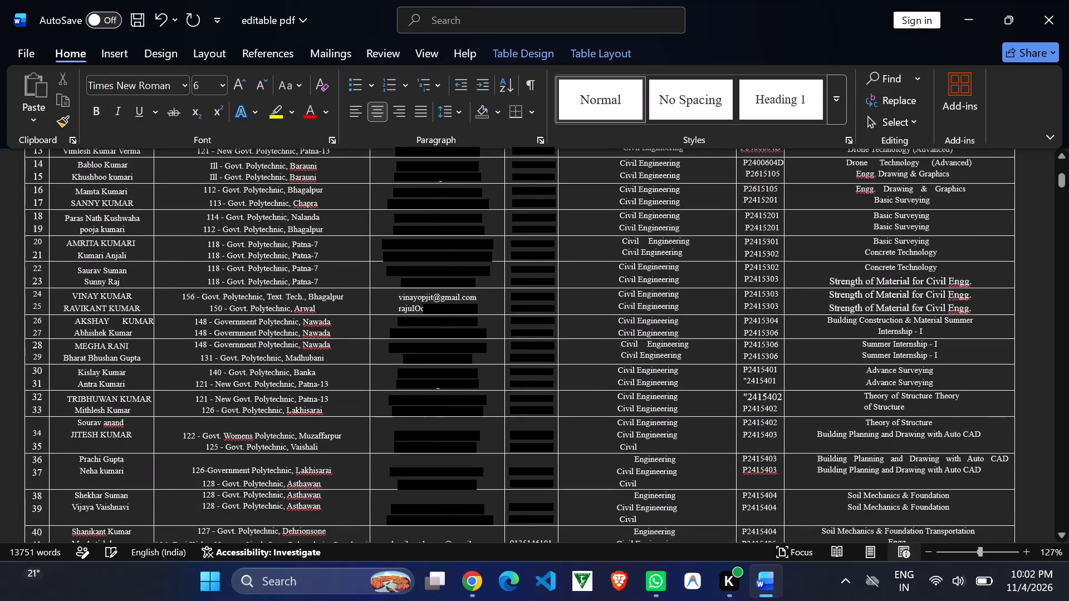
scroll(310, 429, down, 3)
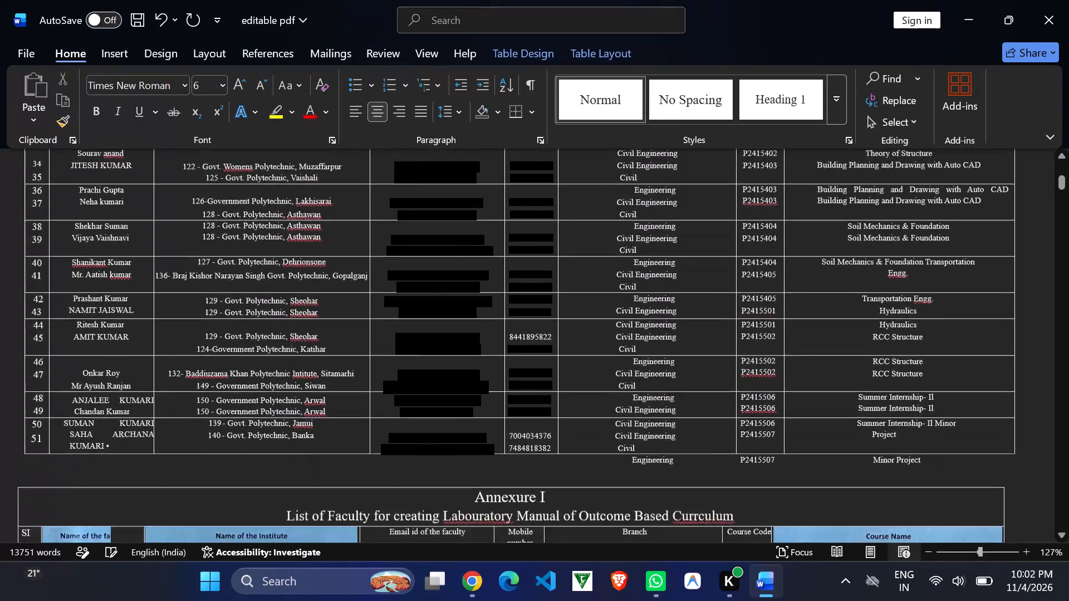
Examine the Annexure I faculty rows from number 52 to about 100, covering the Civil and Computer Science & Engineering entries.
scroll(310, 429, down, 2)
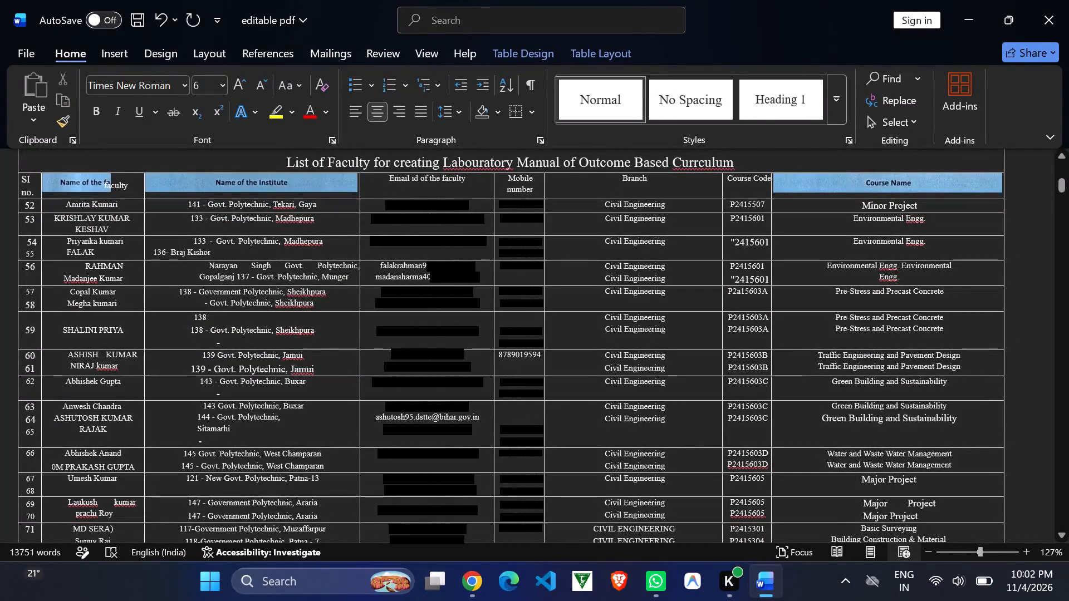
scroll(100, 406, down, 2)
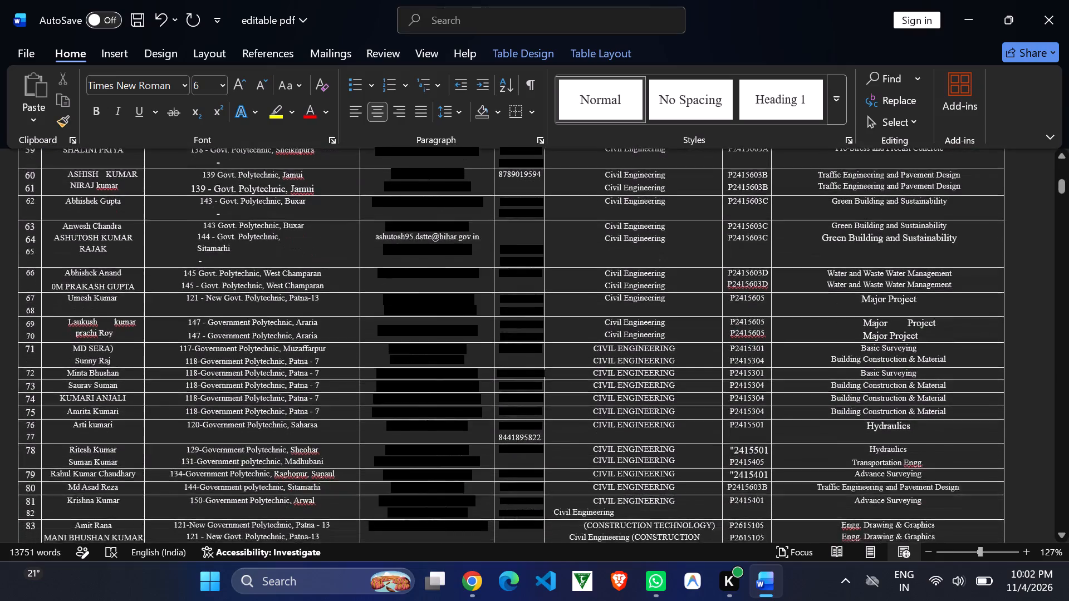
scroll(100, 406, down, 1)
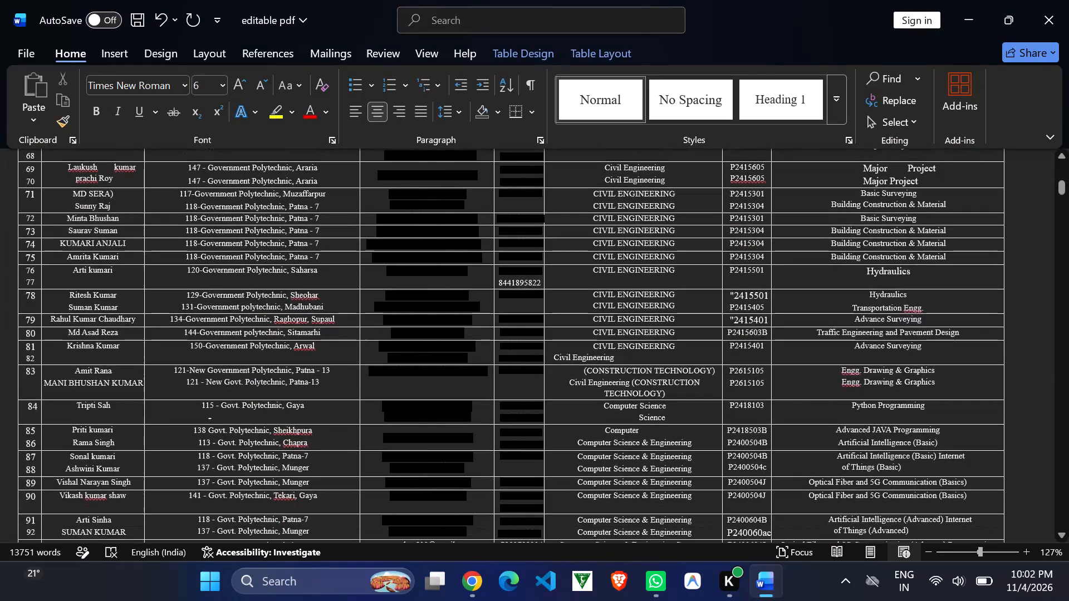
scroll(100, 406, down, 1)
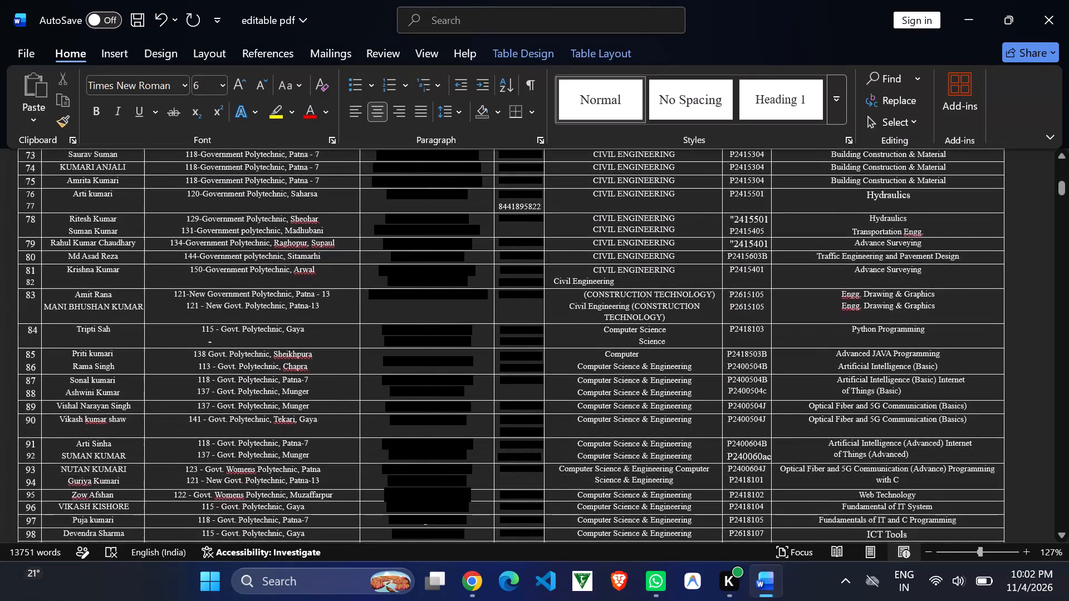
scroll(100, 406, down, 1)
scroll(100, 406, up, 1)
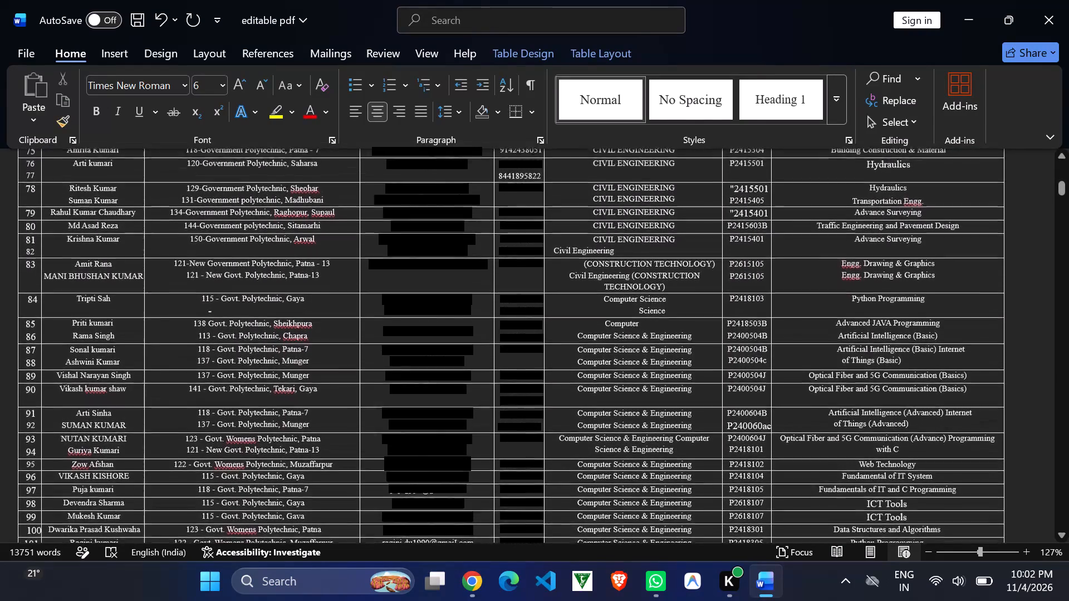
scroll(100, 406, up, 2)
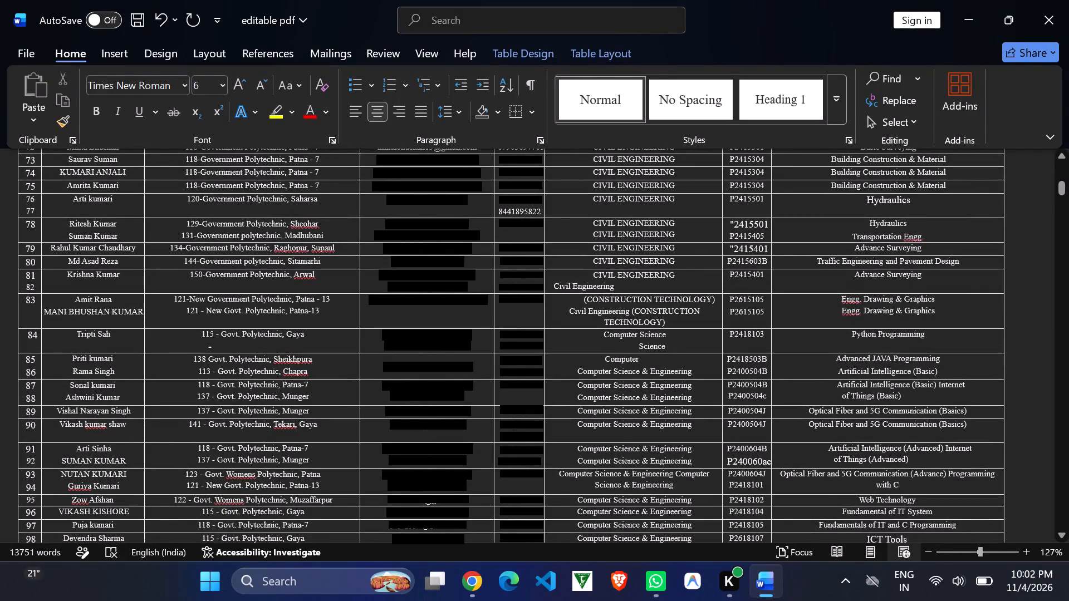
scroll(274, 356, up, 1)
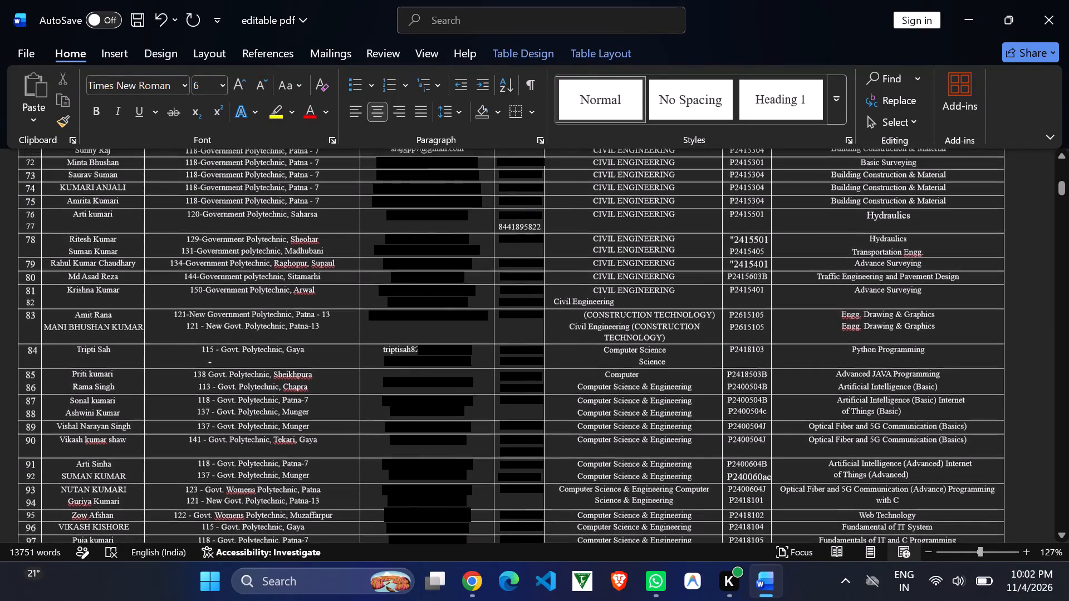
scroll(274, 356, up, 2)
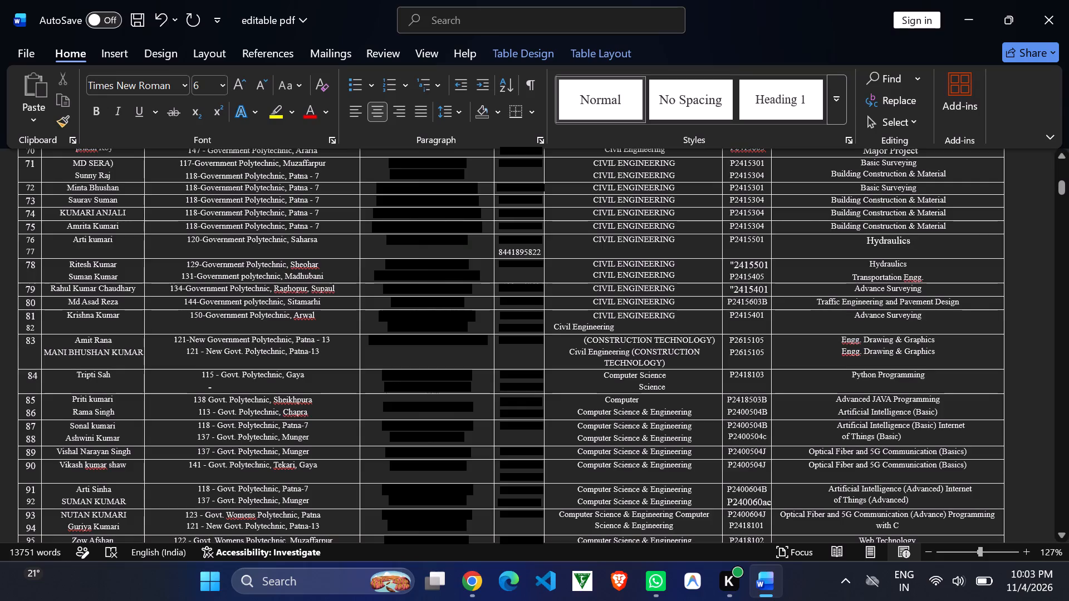
scroll(914, 376, up, 3)
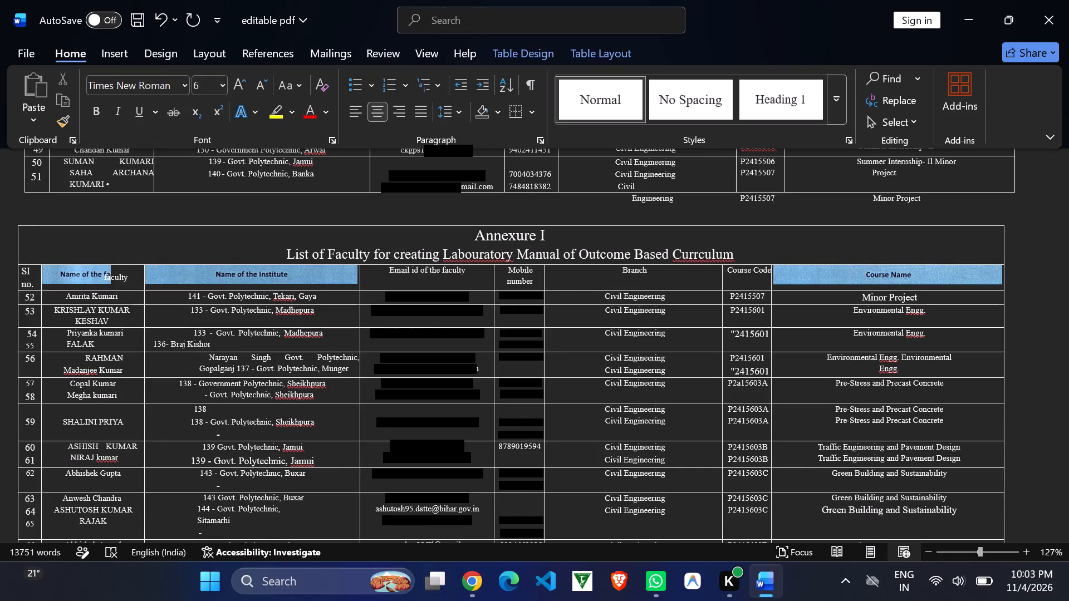
Enter P2418103 in the Course Code row of the Outcome Based Laboratory Manual table under Annexure II.
scroll(914, 376, down, 6)
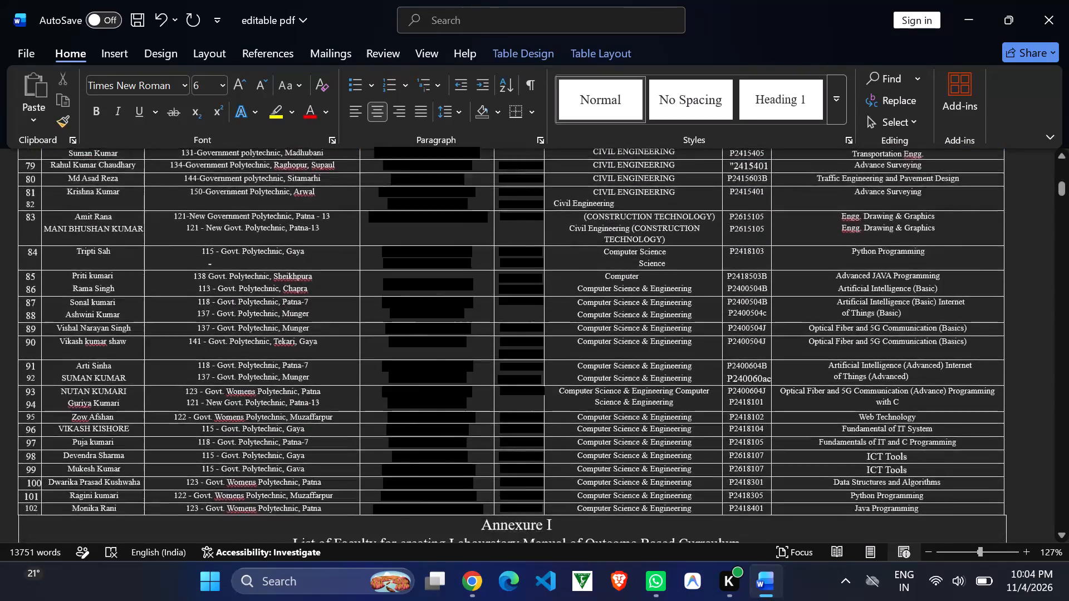
scroll(914, 376, down, 8)
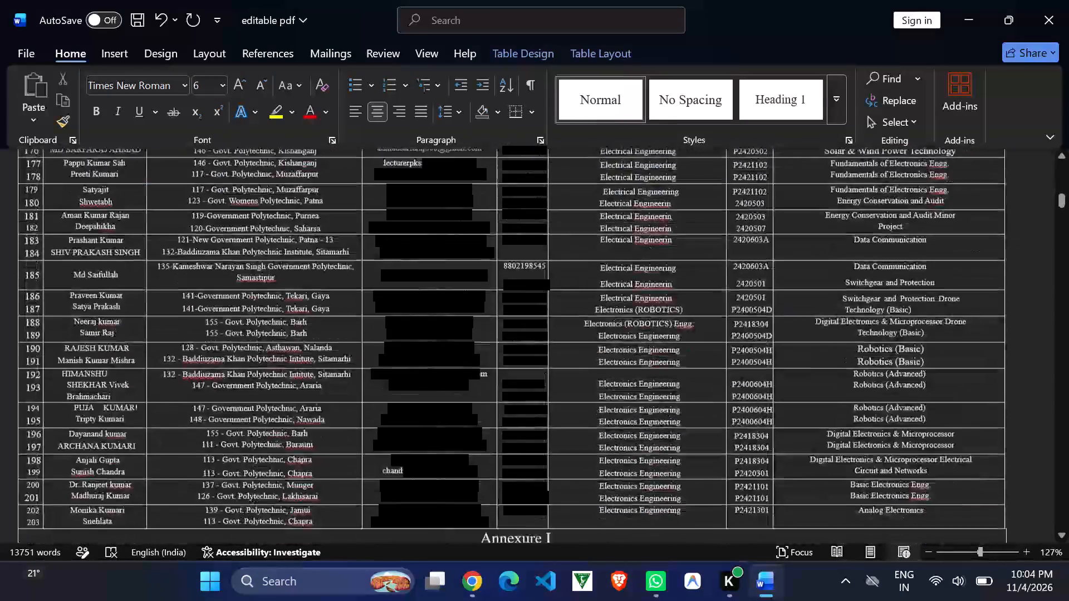
scroll(914, 376, down, 7)
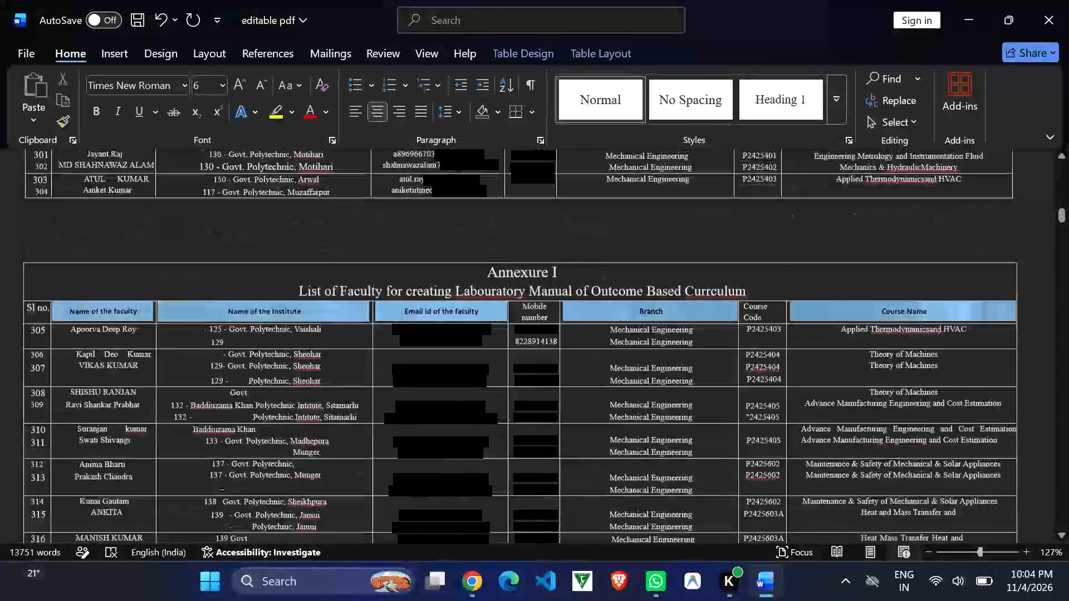
scroll(914, 376, down, 6)
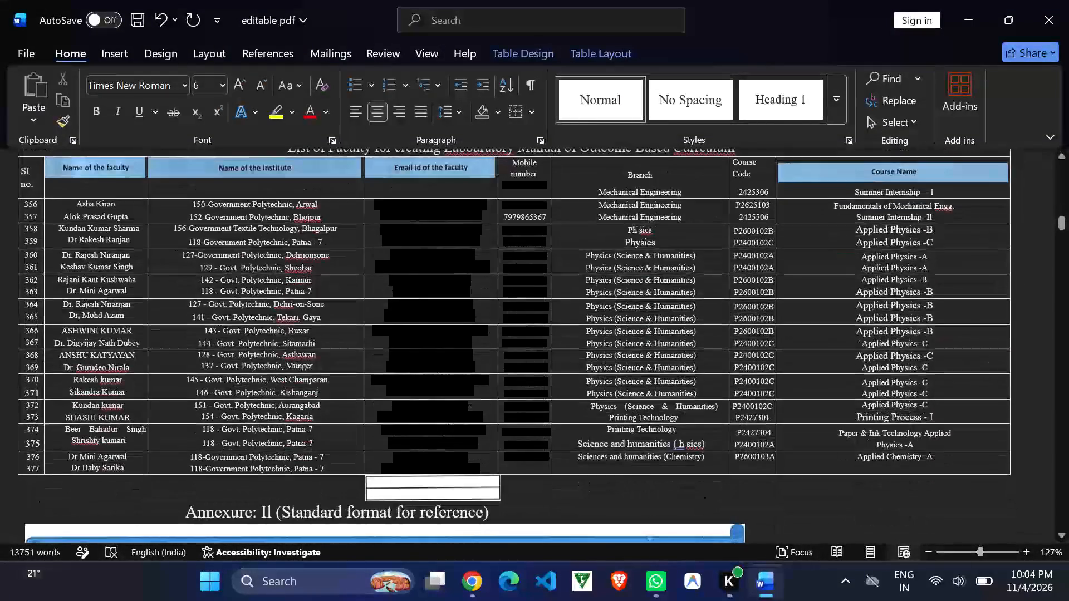
scroll(914, 376, down, 2)
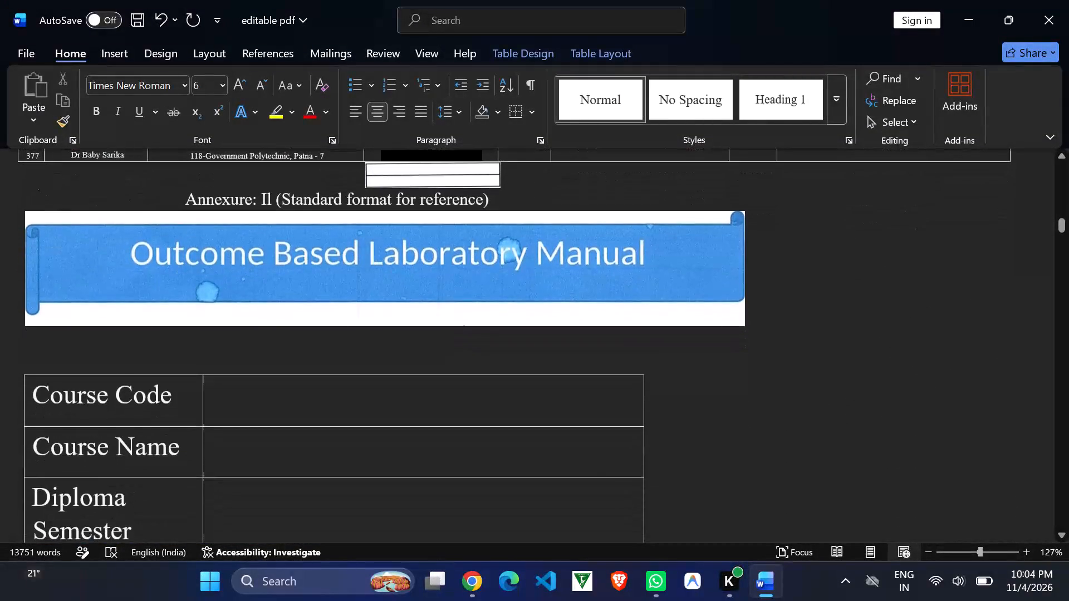
scroll(914, 376, down, 1)
click(541, 257)
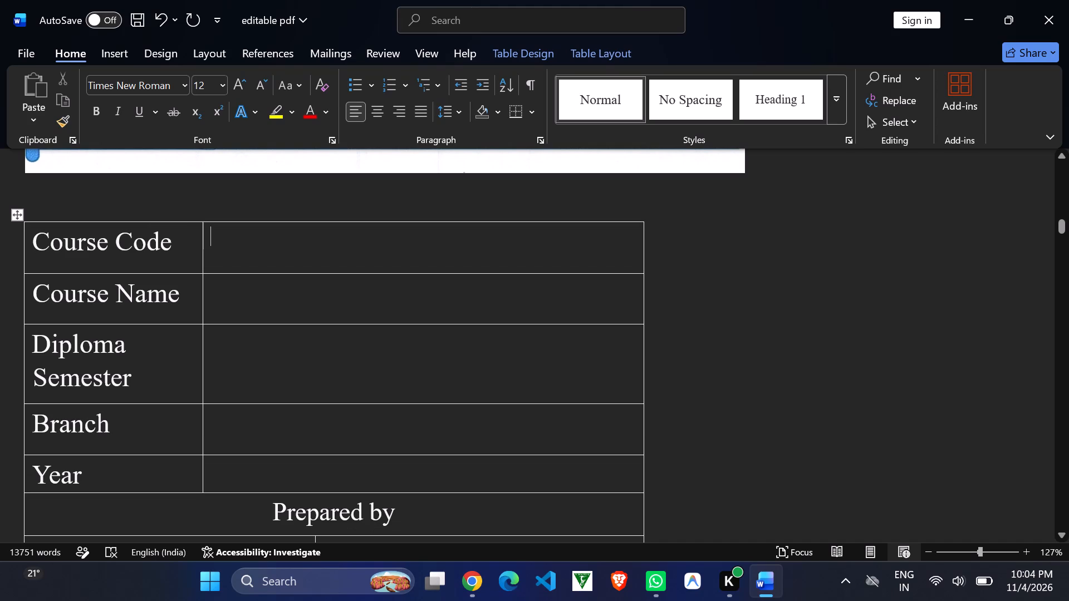
key(p)
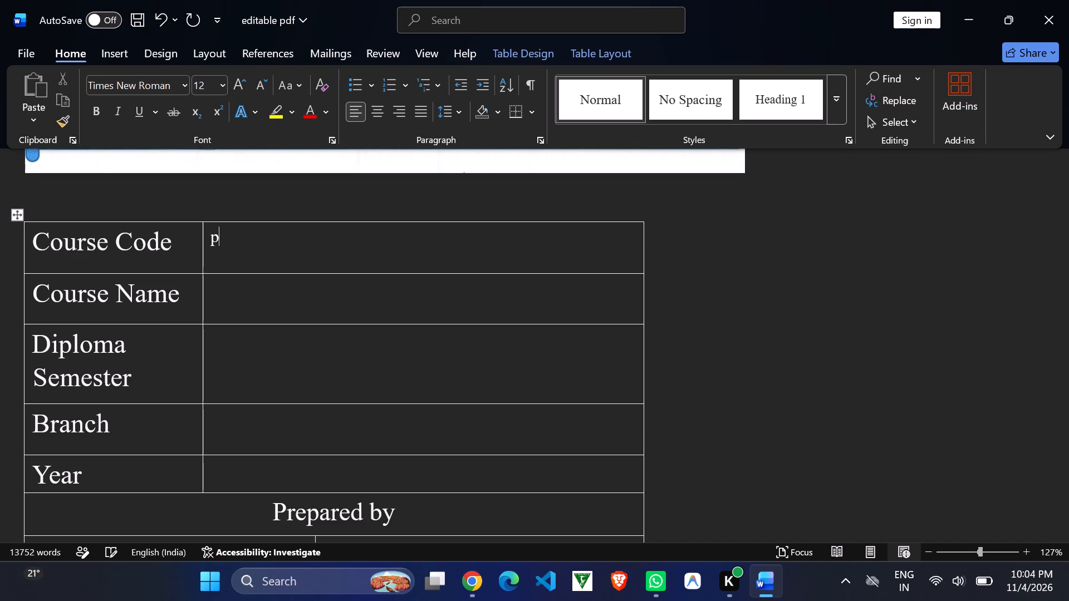
key(2)
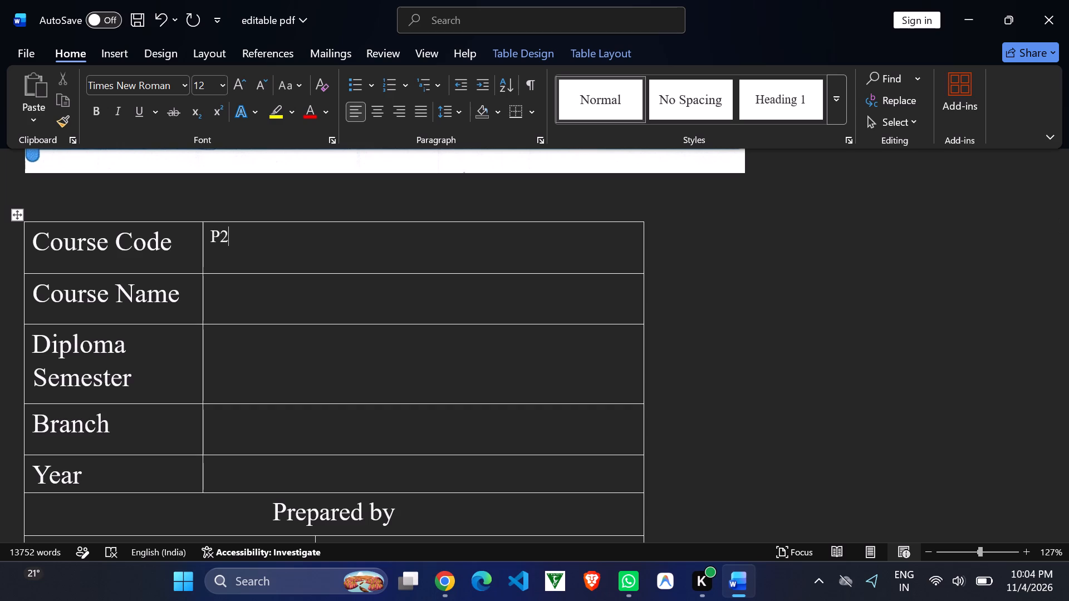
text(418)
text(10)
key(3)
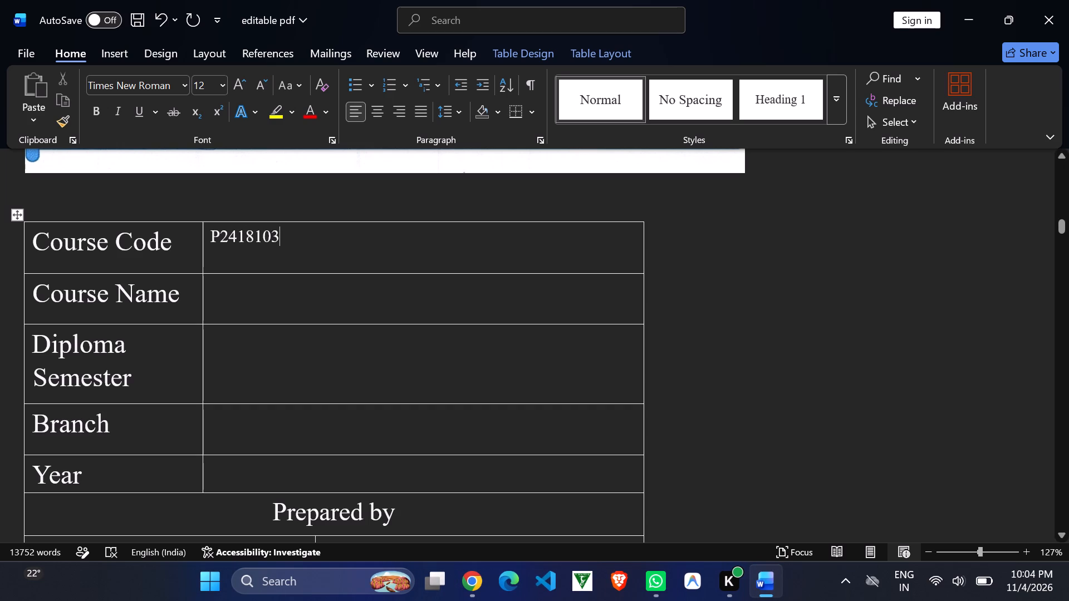
Copy the branch text "Computer Science & Engineering" from row 108 of the Annexure I faculty table.
scroll(384, 331, up, 1)
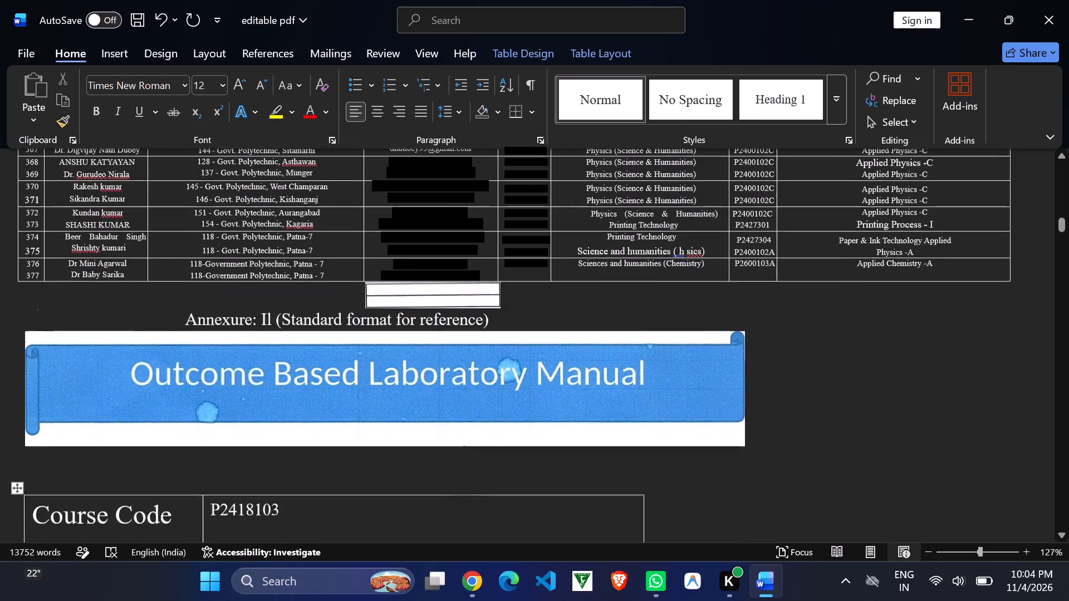
scroll(384, 331, up, 4)
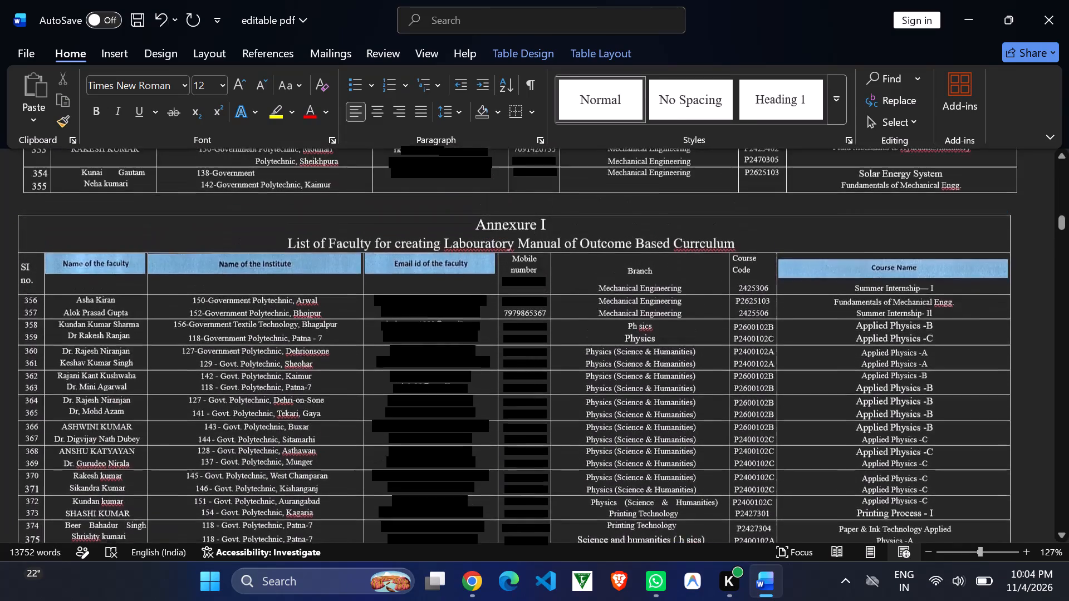
scroll(384, 331, up, 4)
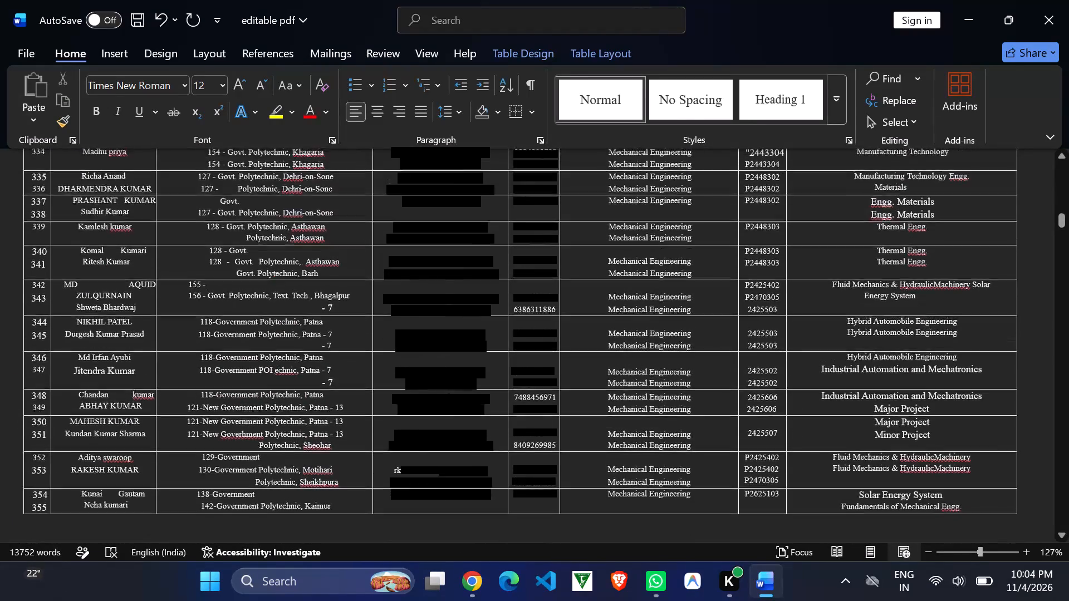
scroll(384, 331, up, 4)
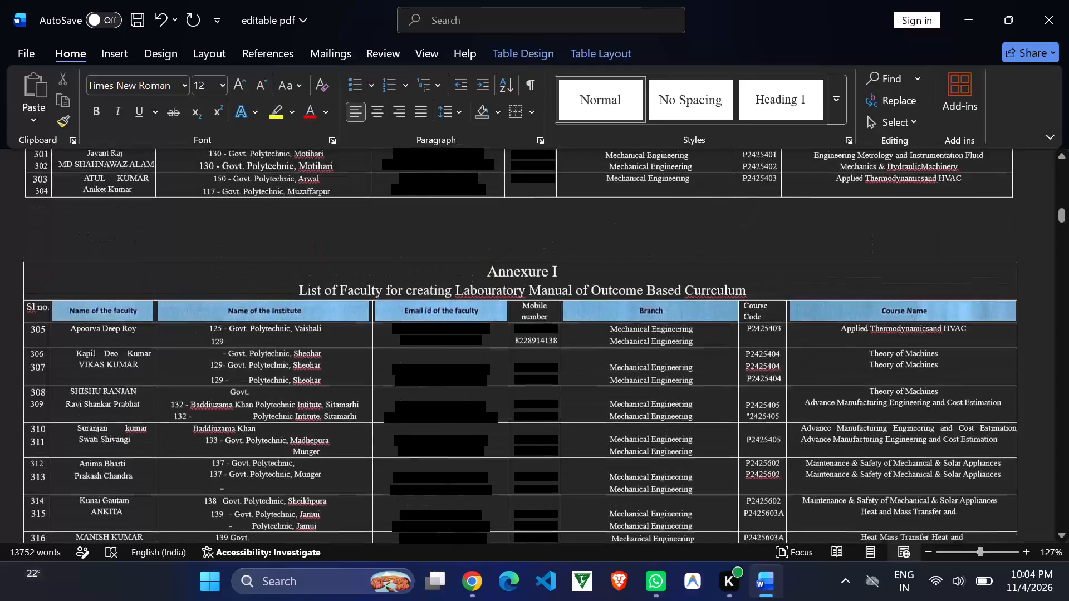
scroll(384, 331, up, 17)
scroll(384, 331, up, 5)
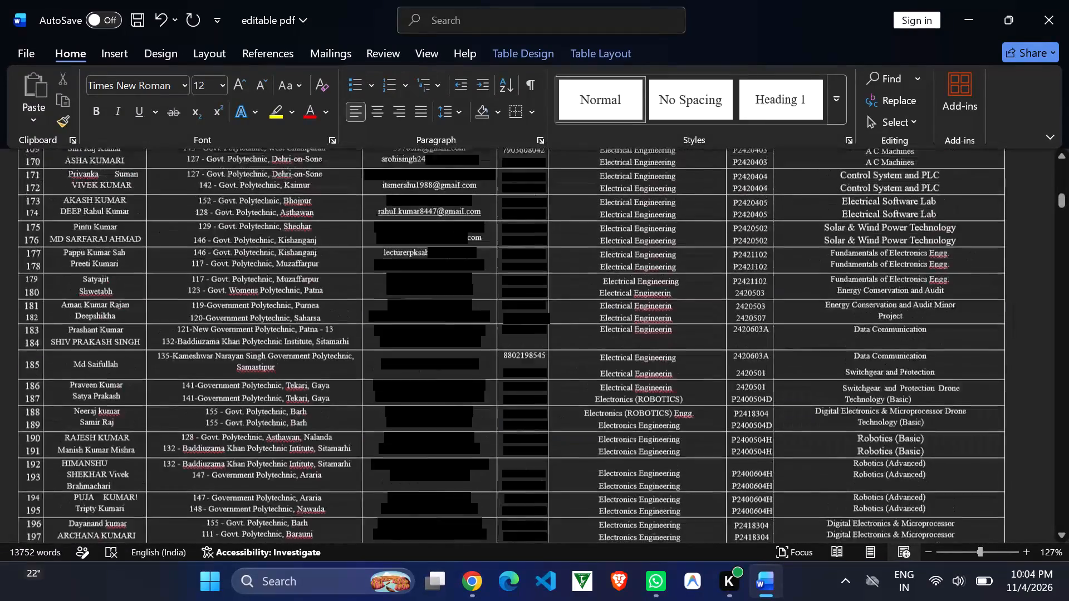
scroll(384, 331, up, 8)
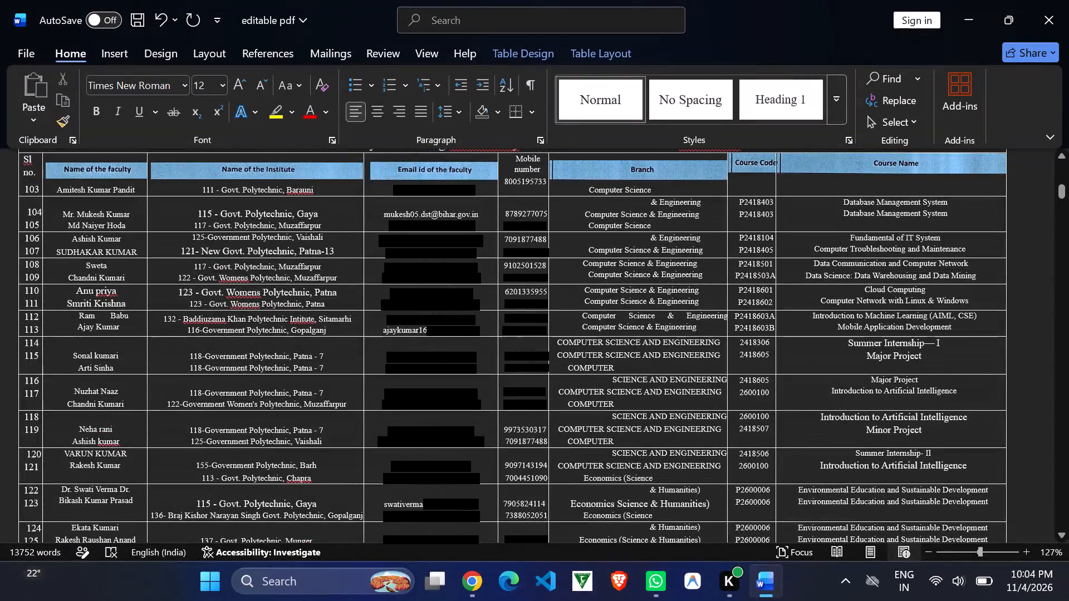
drag(581, 263, 679, 267)
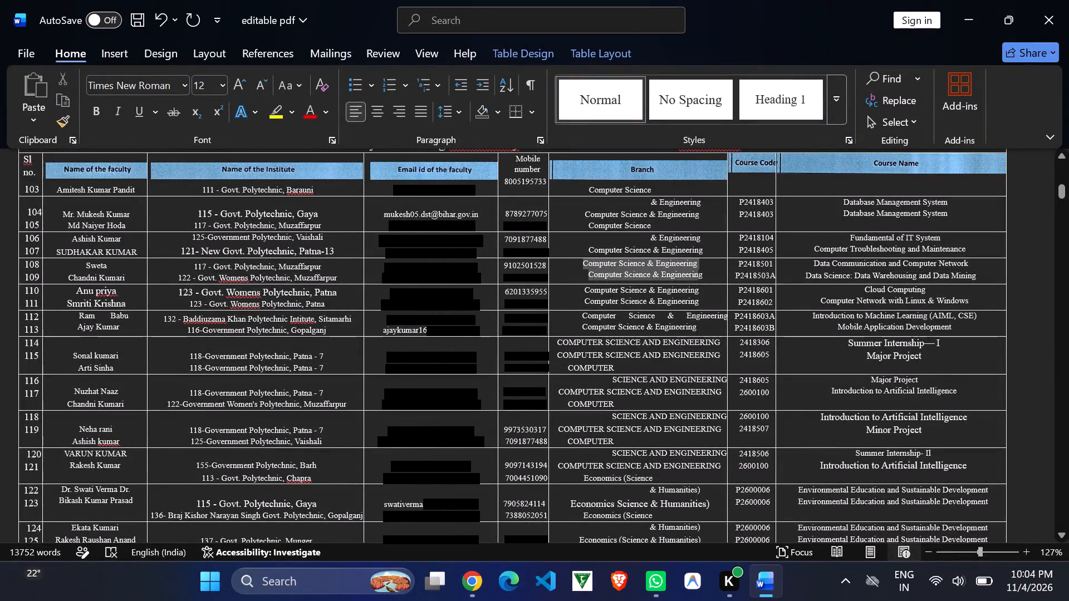
drag(679, 267, 697, 264)
key(ctrl+c)
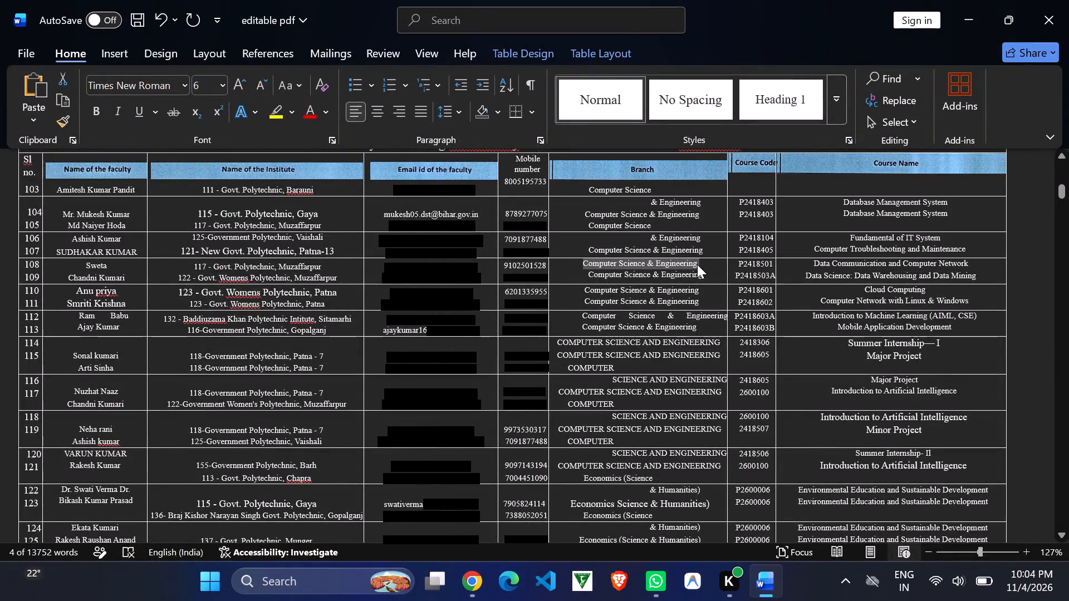
click(704, 263)
Paste "Computer Science & Engineering" into the Course Name row of the Annexure II laboratory manual table.
scroll(704, 263, down, 3)
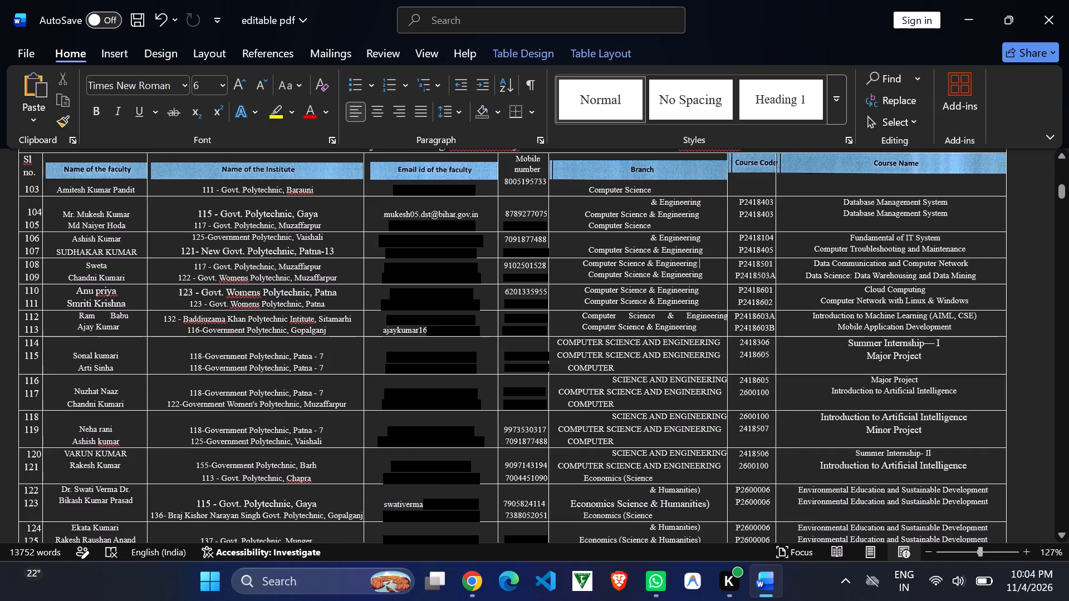
scroll(704, 263, down, 5)
scroll(769, 412, down, 5)
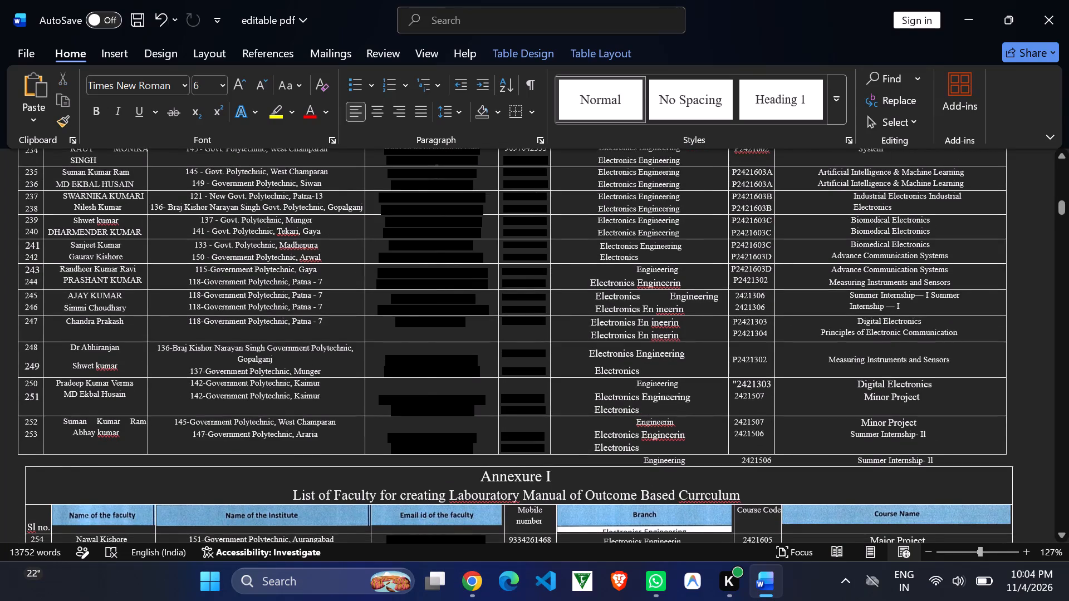
scroll(769, 412, down, 20)
scroll(769, 412, down, 7)
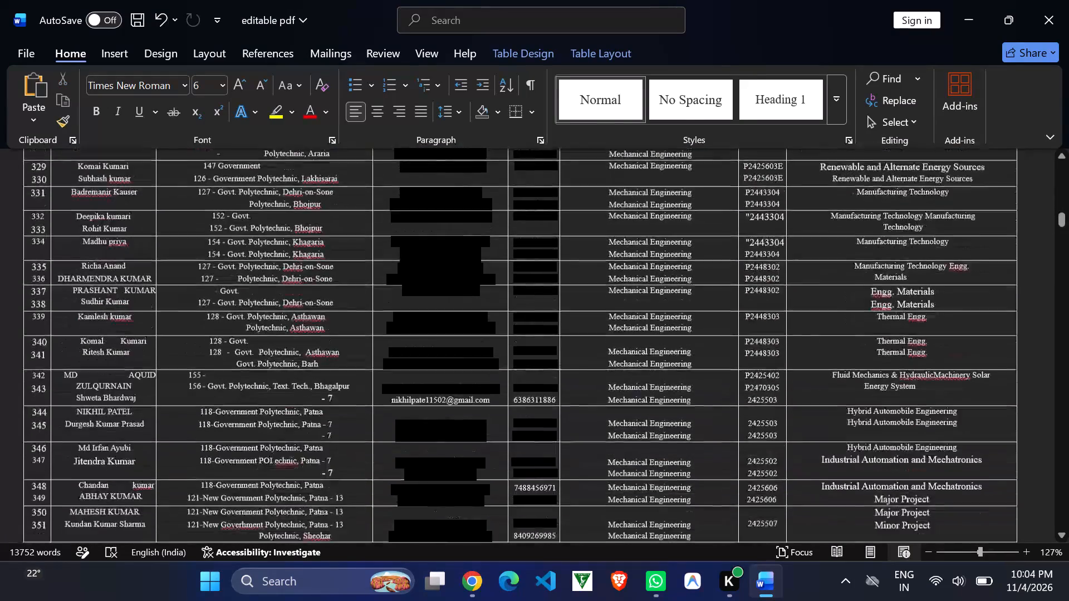
scroll(769, 412, down, 8)
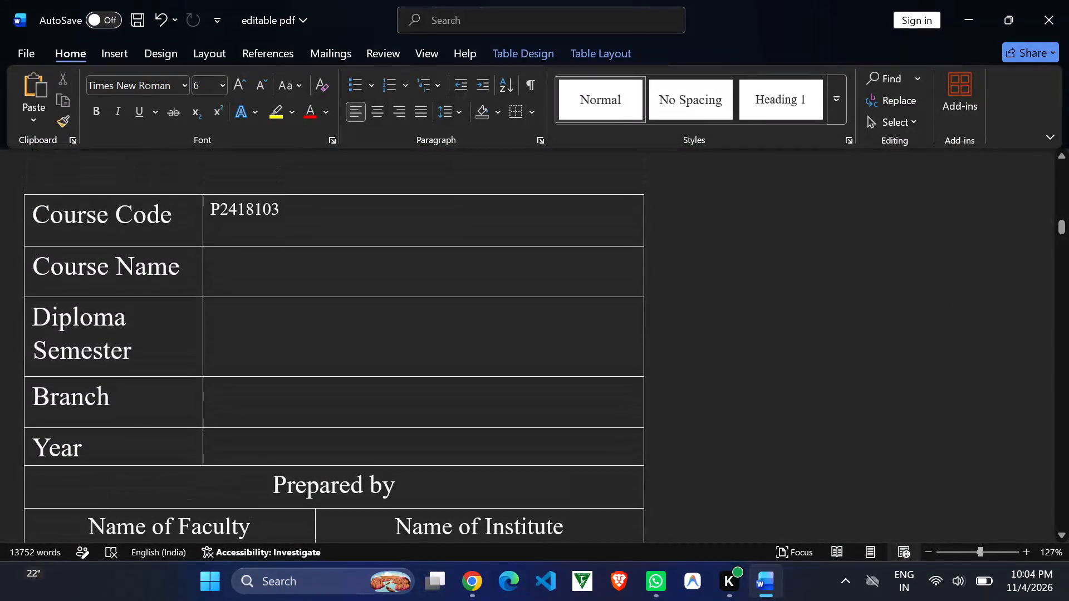
click(501, 277)
key(ctrl+v)
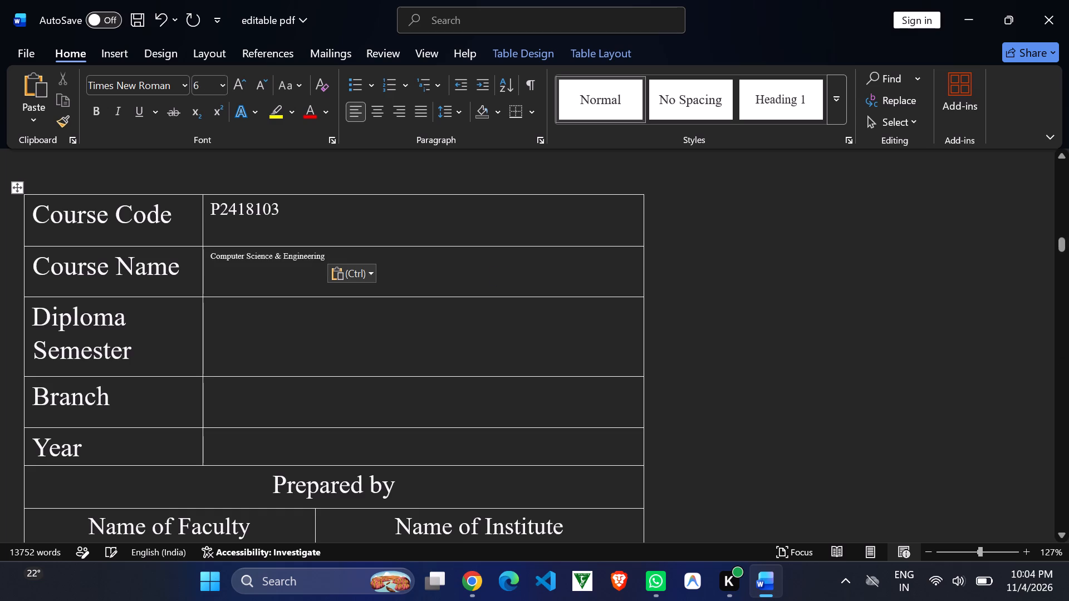
Set the font size of "Computer Science & Engineering" in the Course Name row to 12.
click(317, 349)
click(212, 205)
drag(212, 205, 286, 205)
click(286, 205)
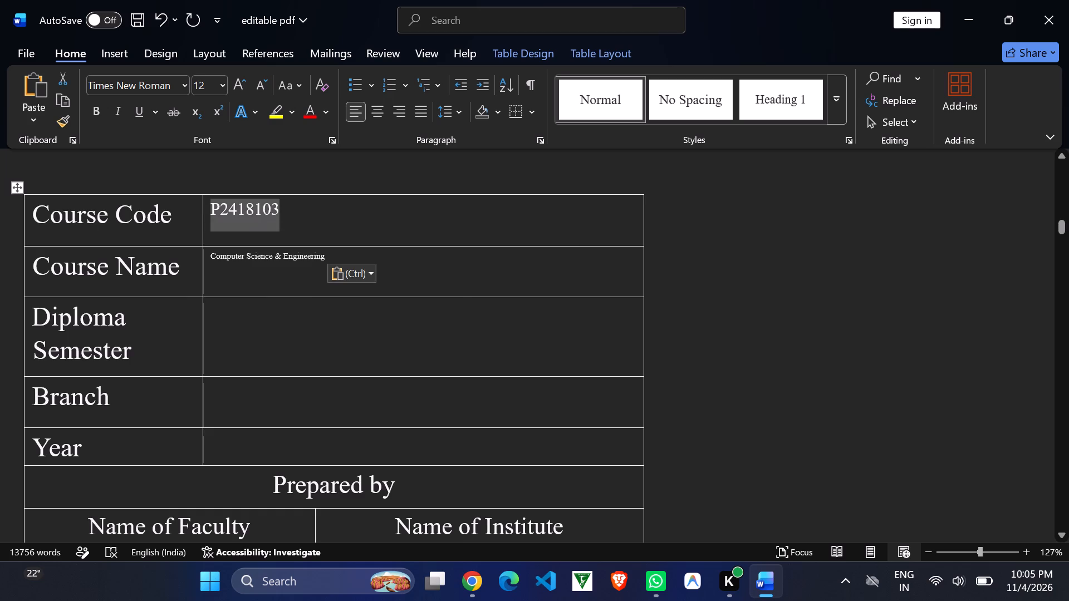
click(210, 252)
drag(210, 252, 224, 254)
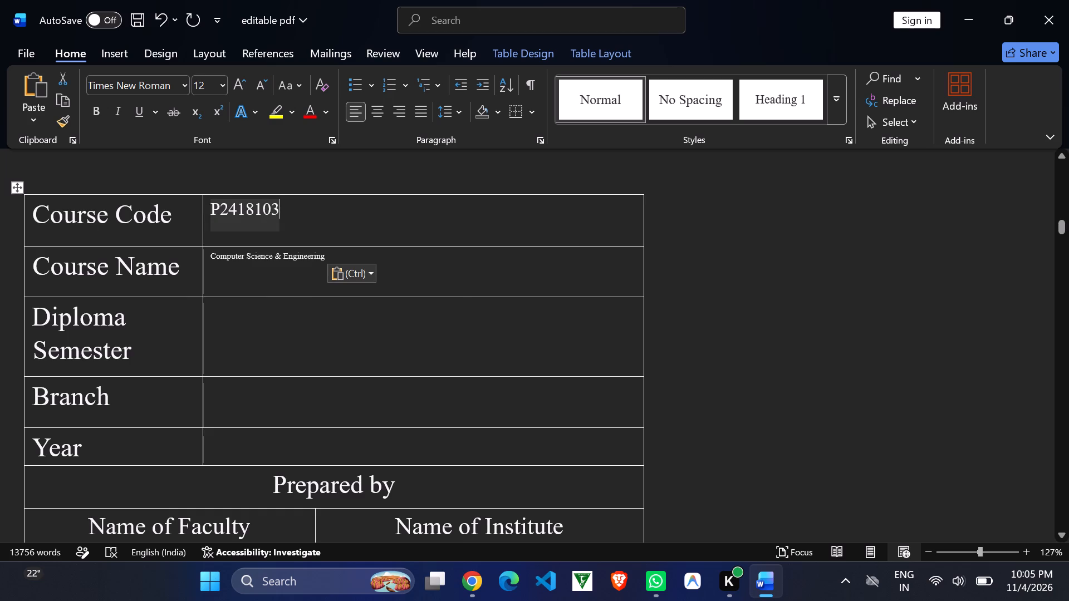
drag(224, 254, 333, 250)
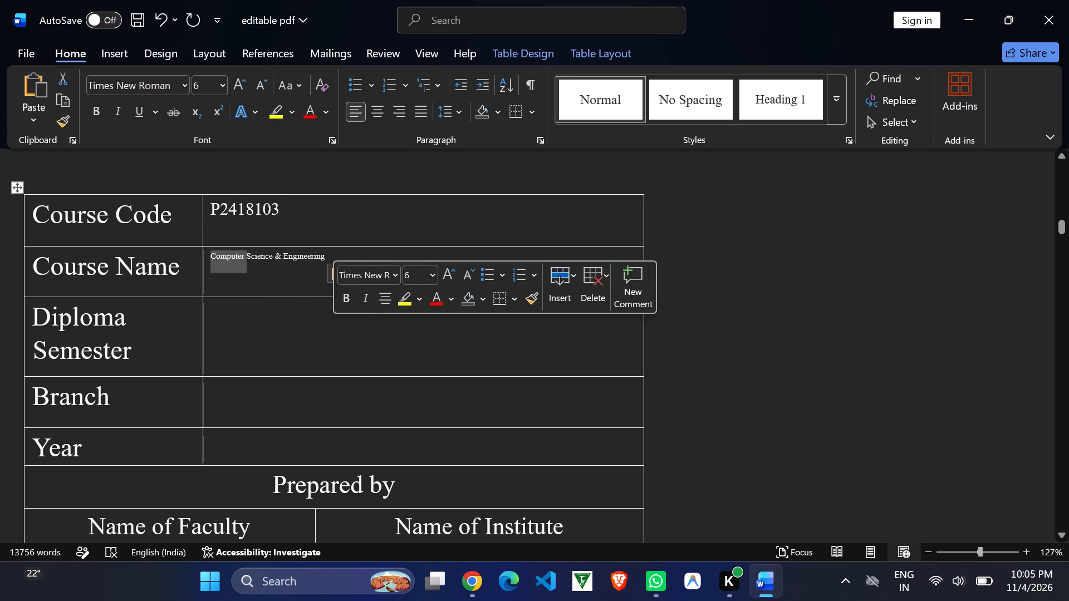
click(249, 267)
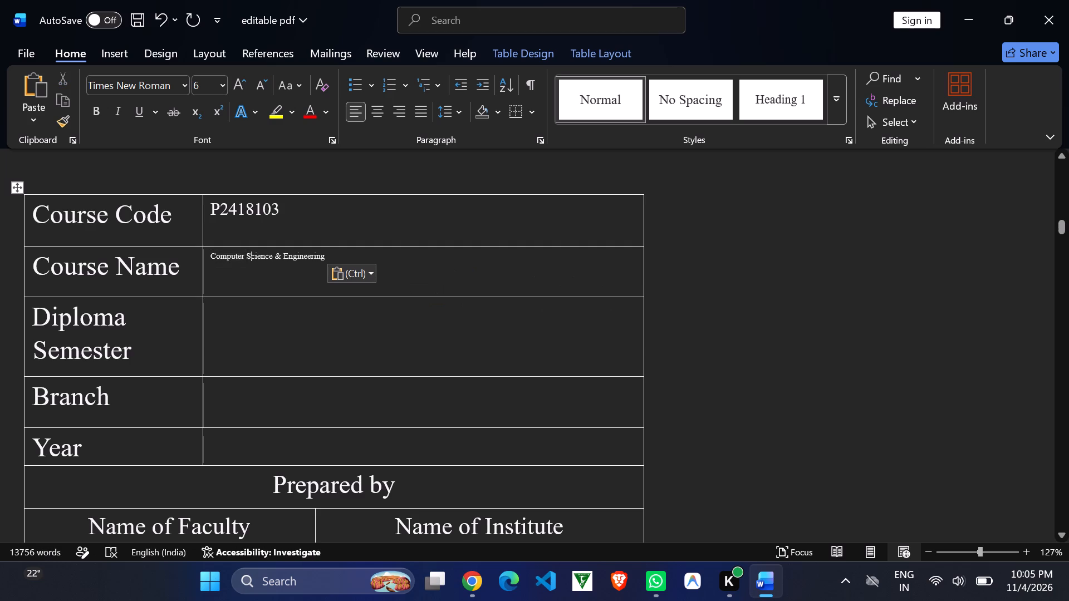
click(210, 258)
drag(210, 258, 325, 254)
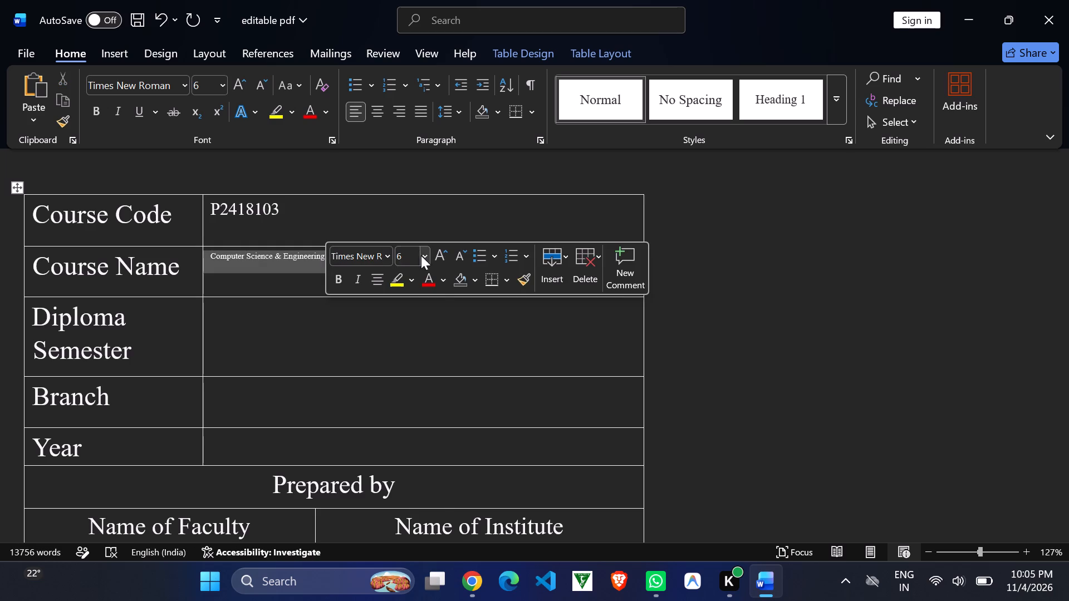
click(422, 256)
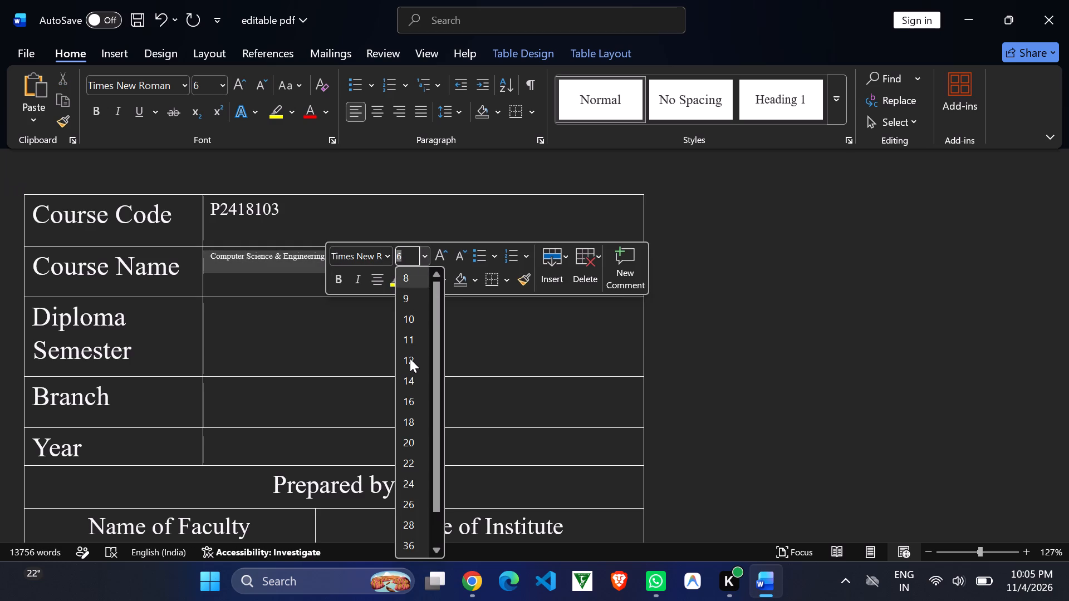
click(410, 358)
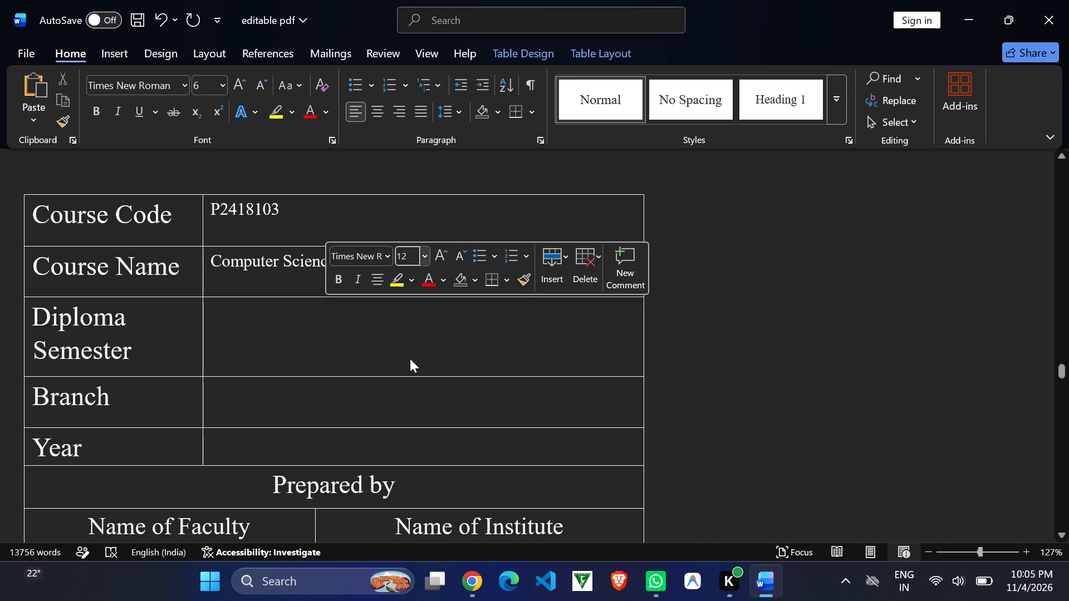
Enter 2nd in the Diploma Semester row of the Annexure II laboratory manual table.
click(410, 358)
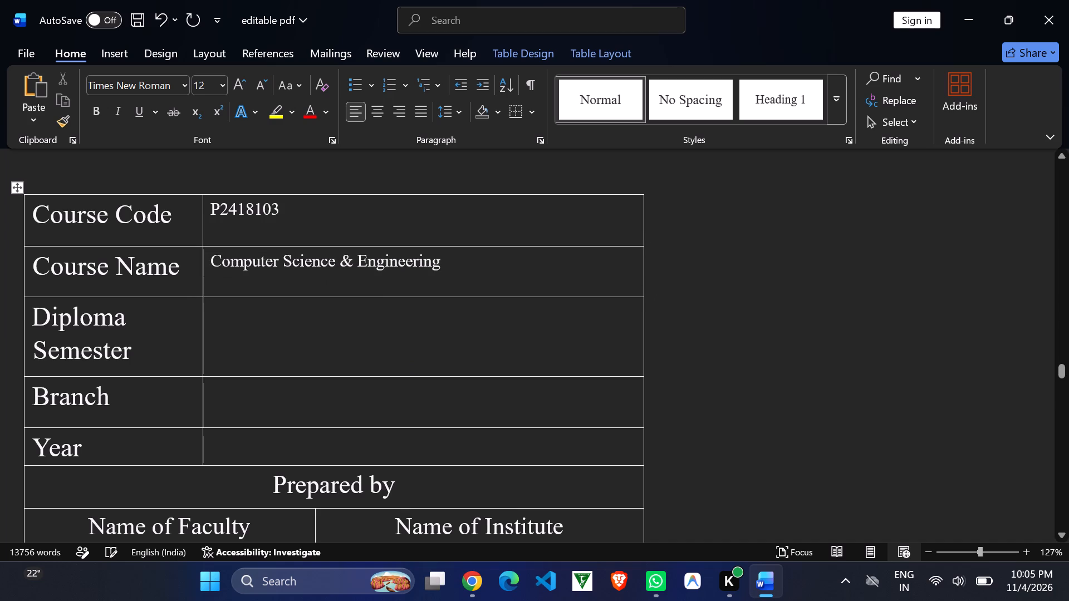
text(2nd)
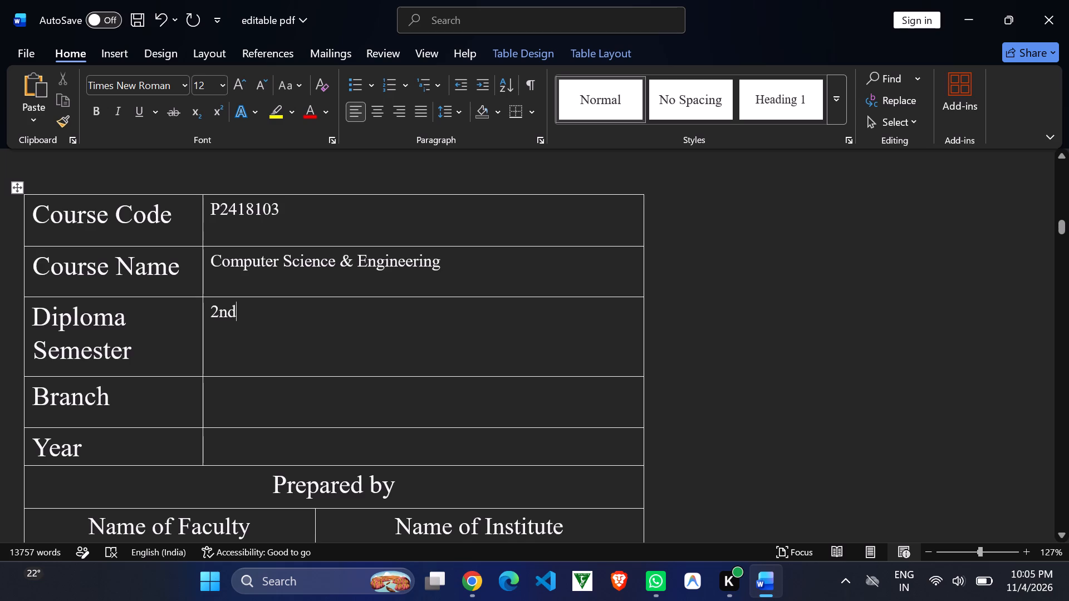
Copy "Computer Science & Engineering" from the Course Name row into the Branch row of the same table.
drag(460, 262, 252, 264)
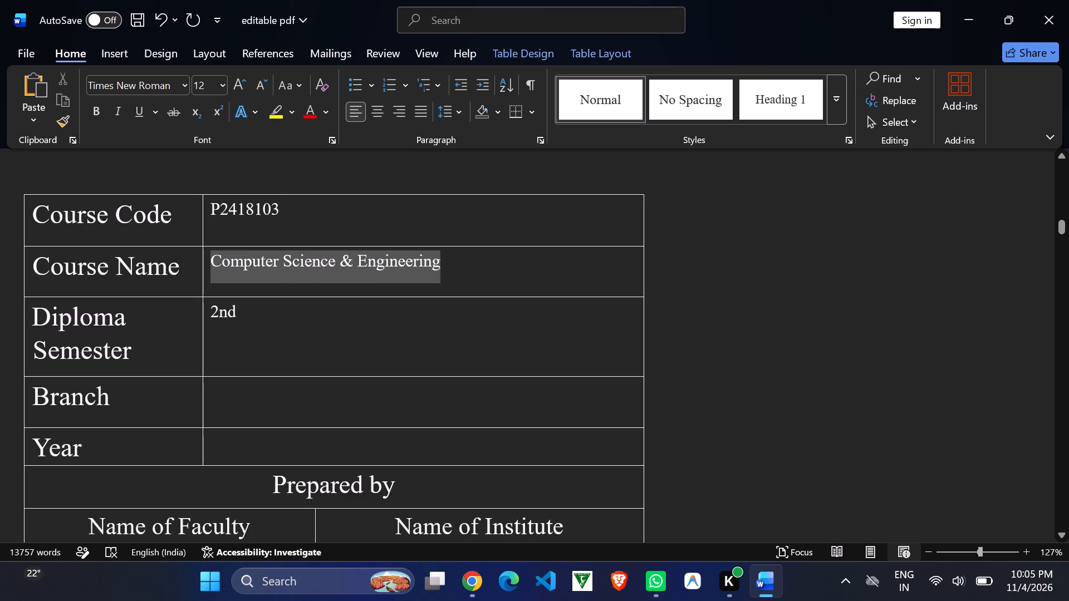
drag(252, 264, 241, 264)
key(ctrl+c)
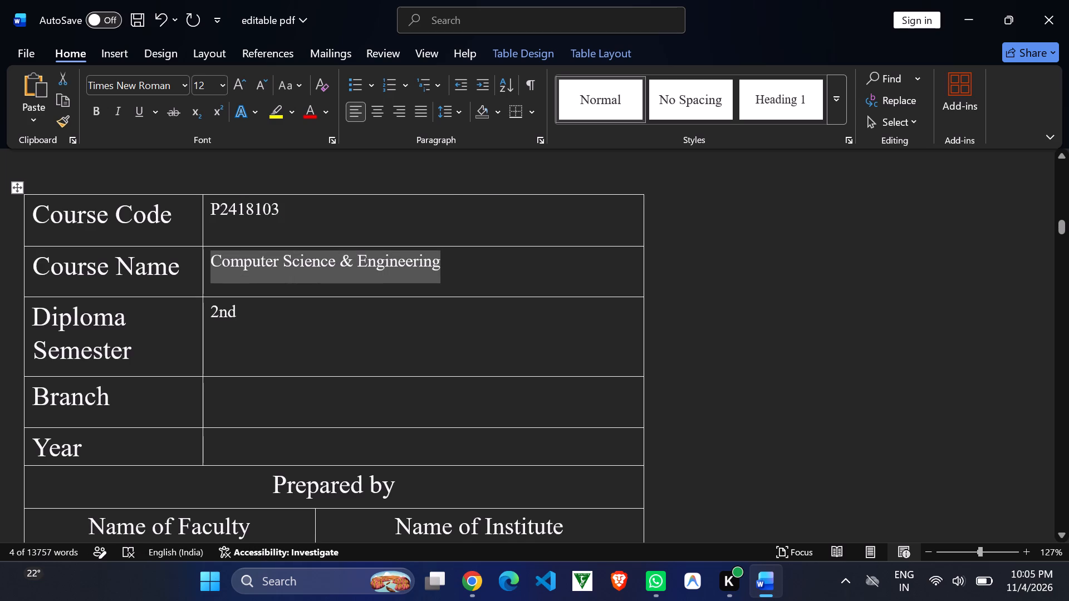
click(241, 405)
key(ctrl+v)
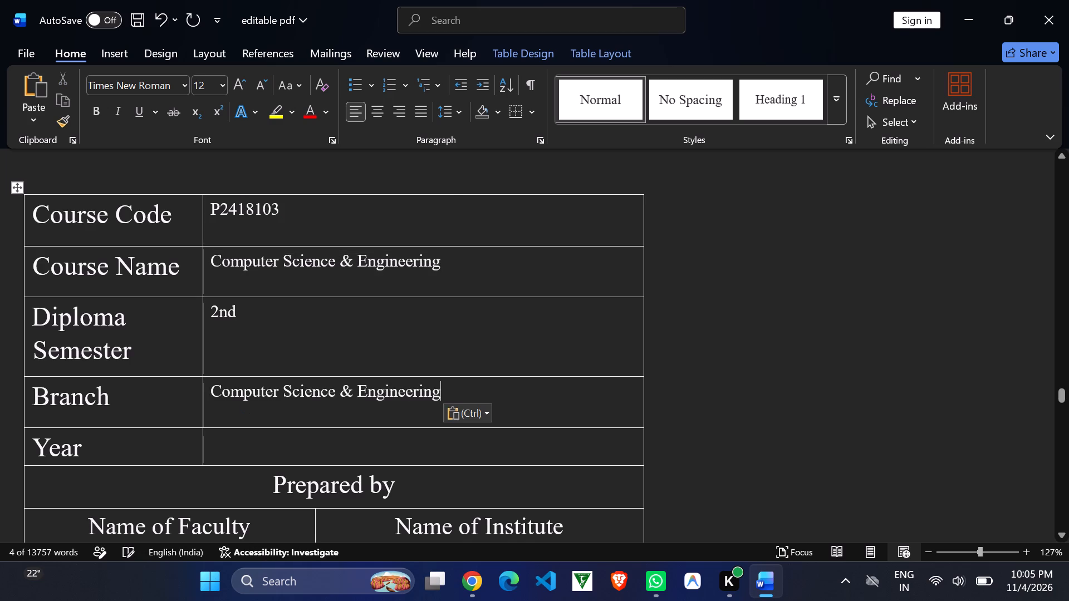
Delete the text "Computer Science & Engineering" from the Course Name row of the laboratory manual table.
click(485, 255)
key(BackSpace)
key(BackSpace)
key(BackSpace)
key(BackSpace)
key(BackSpace)
key(BackSpace)
key(BackSpace)
key(BackSpace)
key(BackSpace)
key(BackSpace)
key(BackSpace)
key(BackSpace)
key(BackSpace)
key(BackSpace)
key(BackSpace)
key(BackSpace)
key(BackSpace)
key(BackSpace)
key(BackSpace)
key(BackSpace)
key(BackSpace)
key(BackSpace)
key(BackSpace)
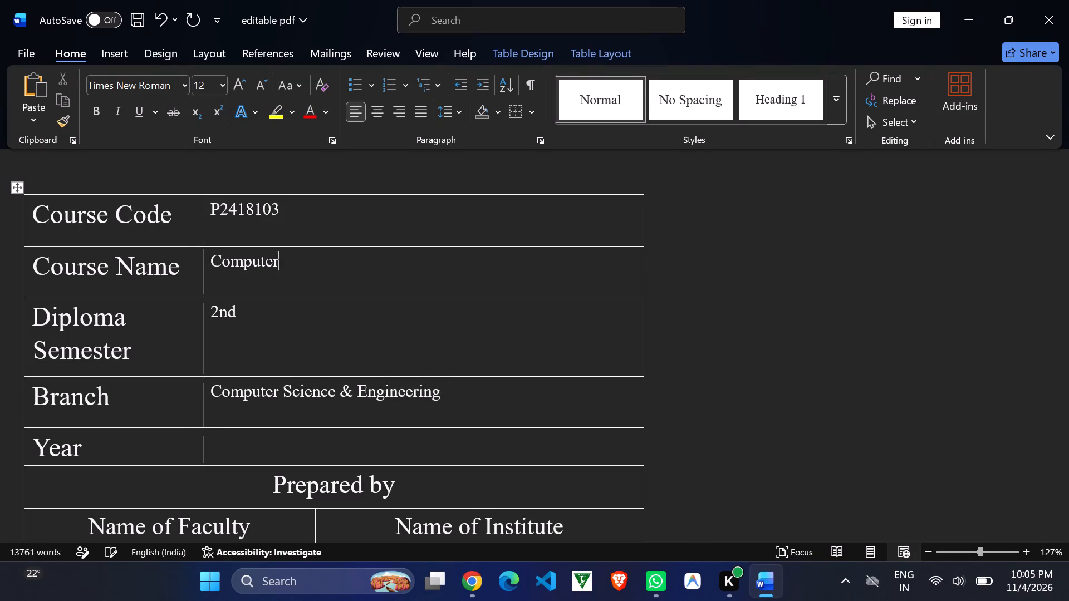
key(BackSpace)
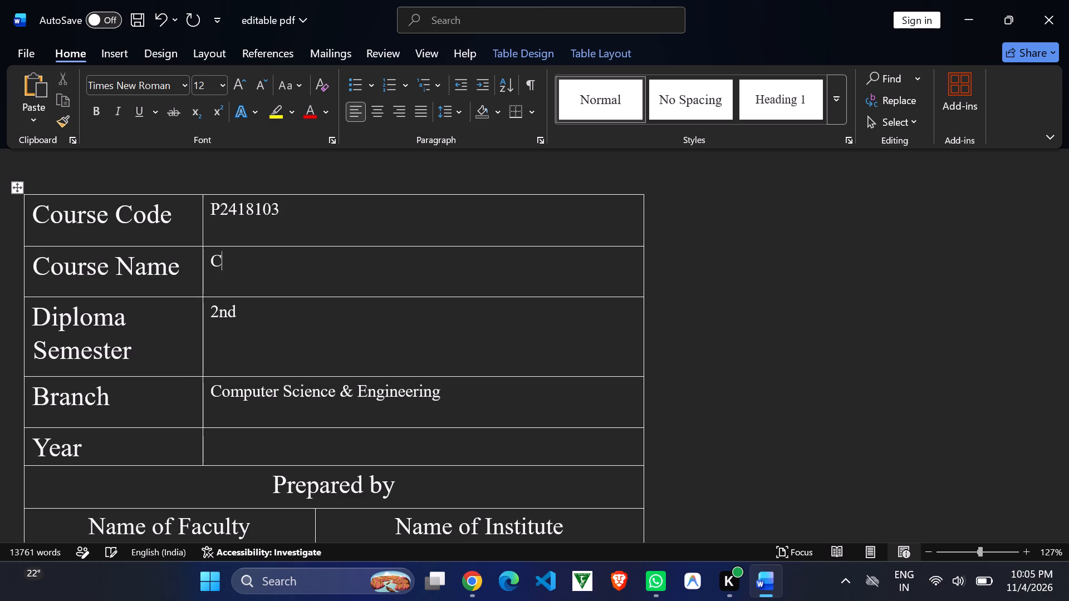
key(BackSpace)
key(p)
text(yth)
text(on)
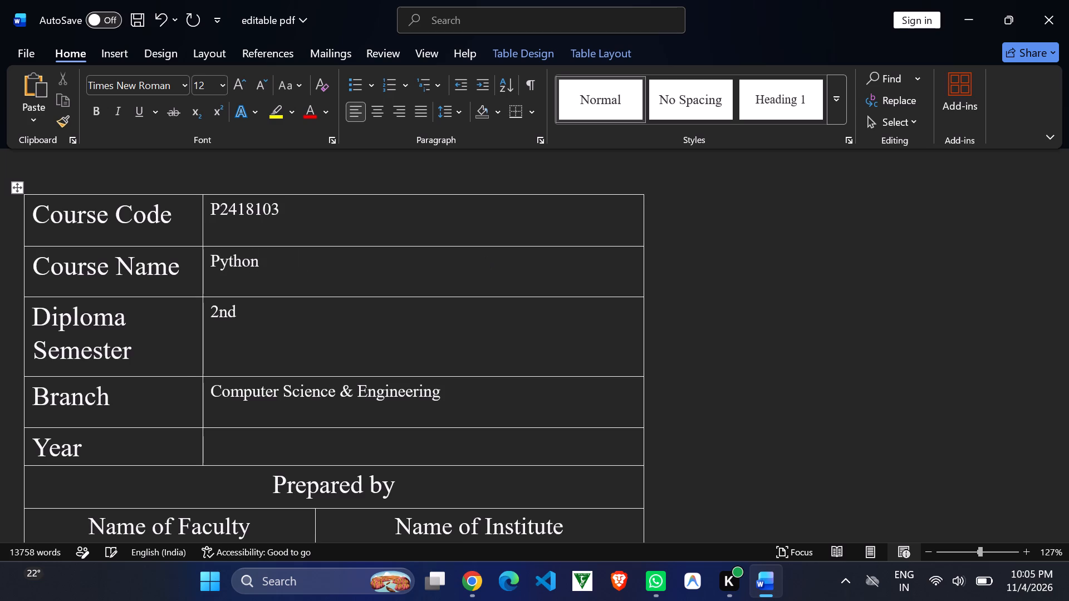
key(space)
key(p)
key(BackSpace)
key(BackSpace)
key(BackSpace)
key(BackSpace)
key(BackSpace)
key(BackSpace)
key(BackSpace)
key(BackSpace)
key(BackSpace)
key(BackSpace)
Copy the course name "Python Programming" for code P2418103 from row 84 of the Annexure I faculty table.
scroll(485, 255, up, 14)
scroll(619, 397, up, 20)
scroll(619, 397, up, 4)
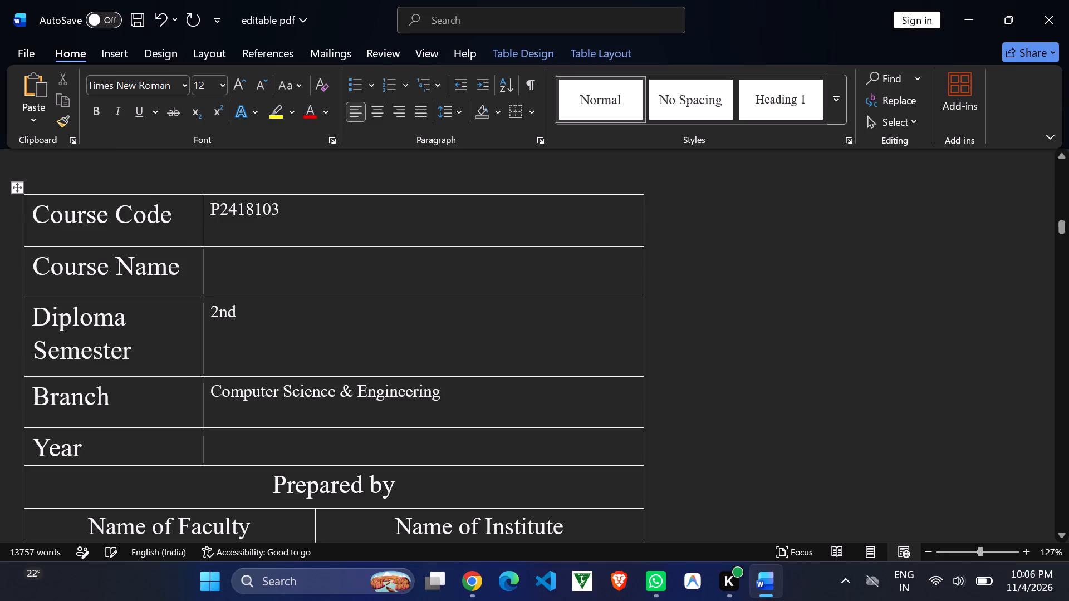
scroll(619, 397, up, 20)
scroll(619, 397, up, 20)
scroll(619, 397, up, 20)
scroll(619, 397, down, 9)
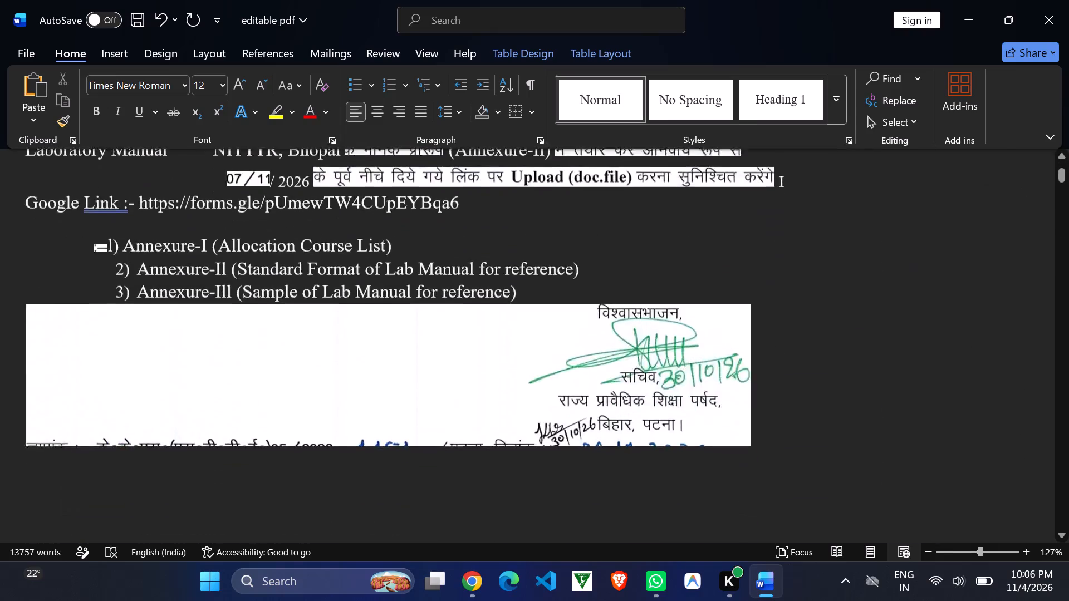
scroll(619, 397, down, 6)
scroll(619, 397, down, 20)
scroll(619, 397, down, 20)
scroll(619, 397, down, 20)
scroll(619, 397, up, 3)
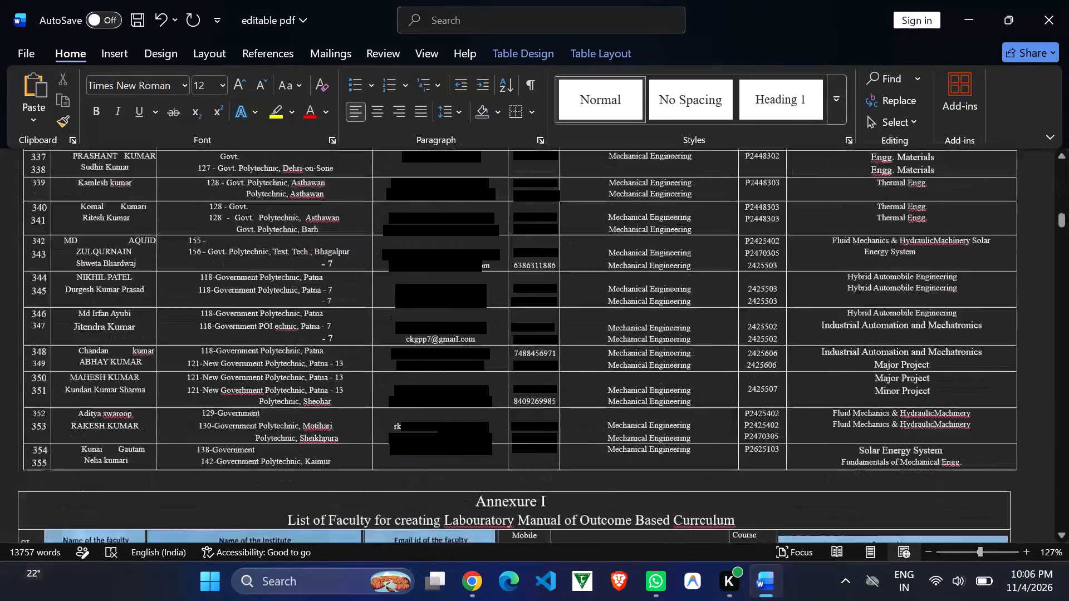
scroll(619, 397, up, 11)
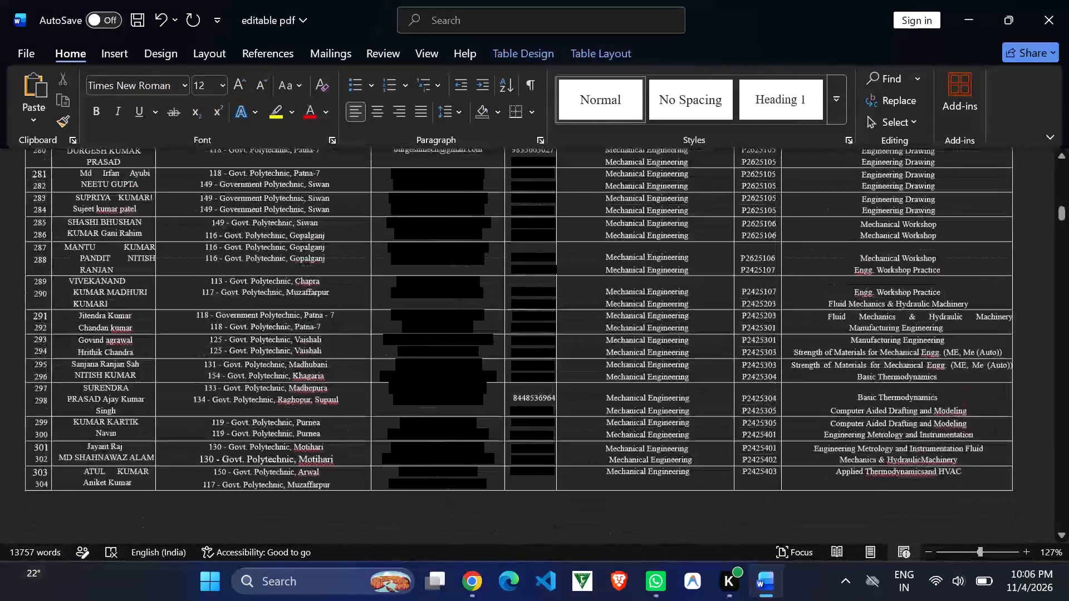
scroll(619, 397, up, 14)
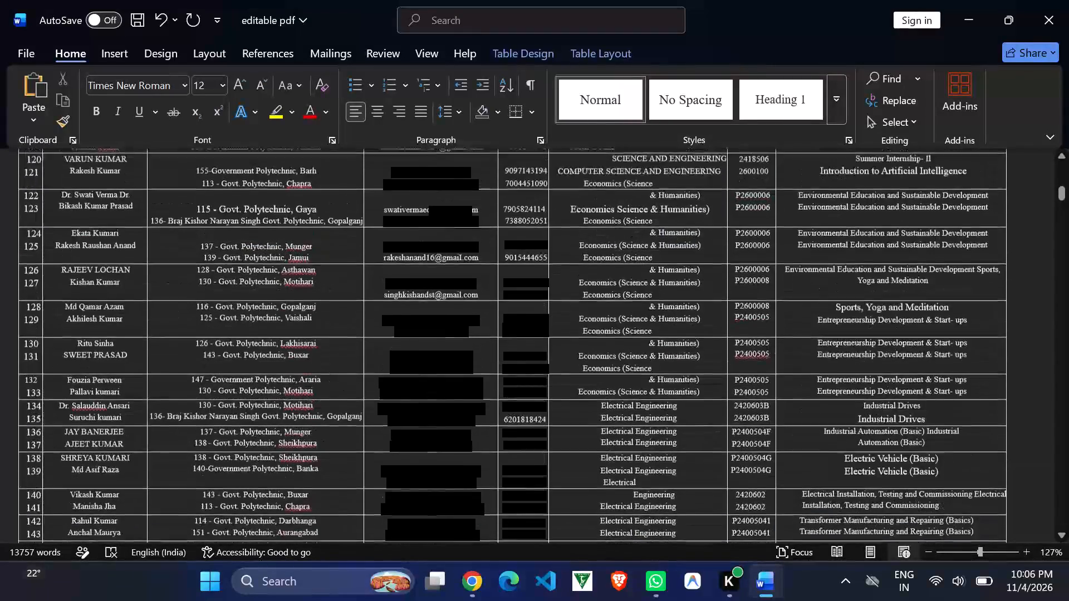
scroll(619, 397, up, 8)
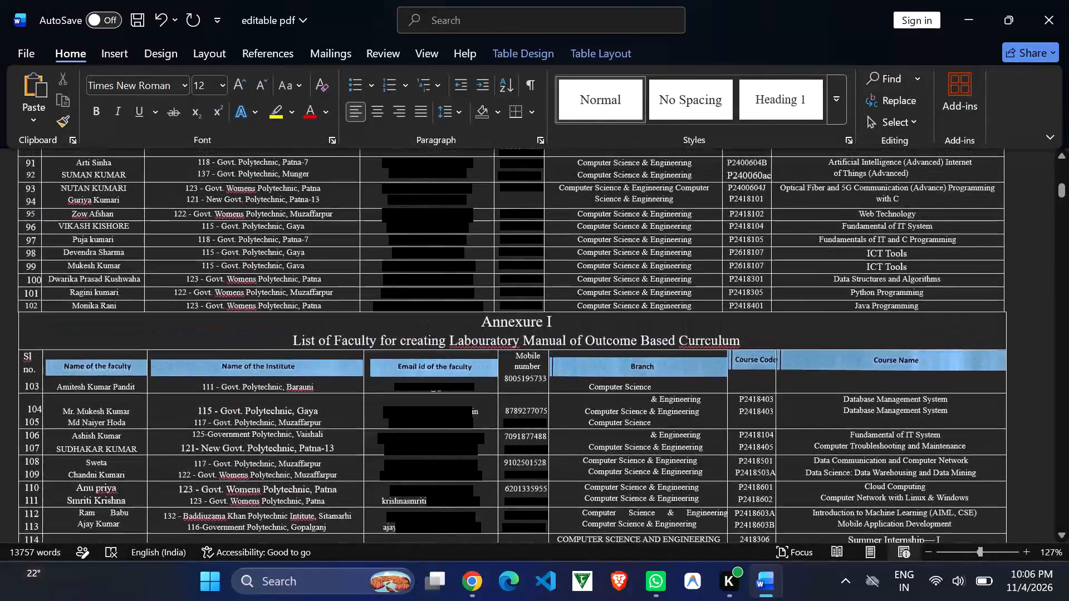
scroll(619, 397, up, 1)
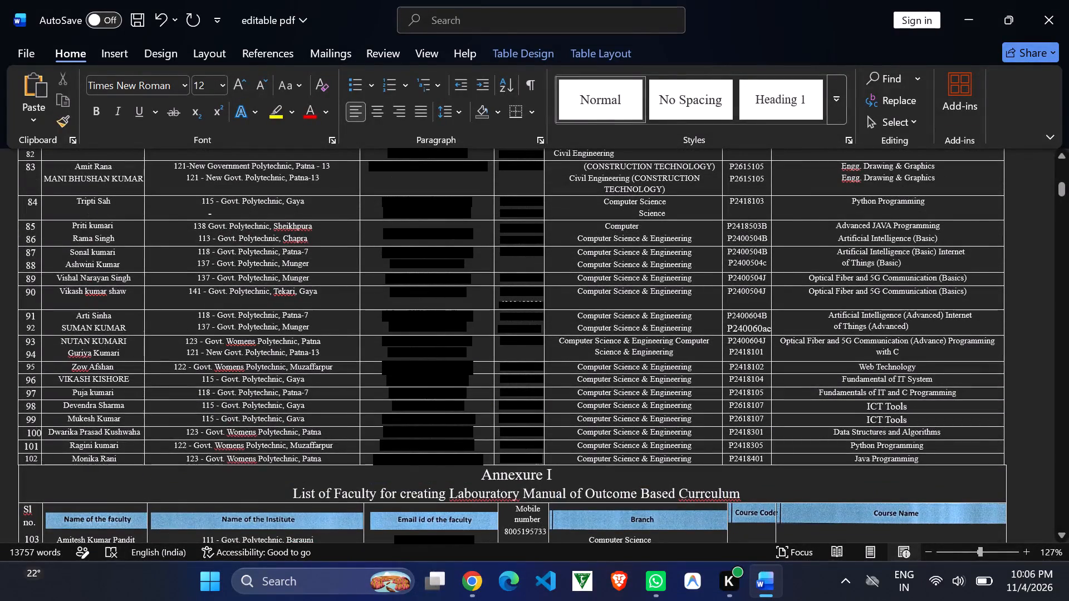
drag(850, 201, 938, 200)
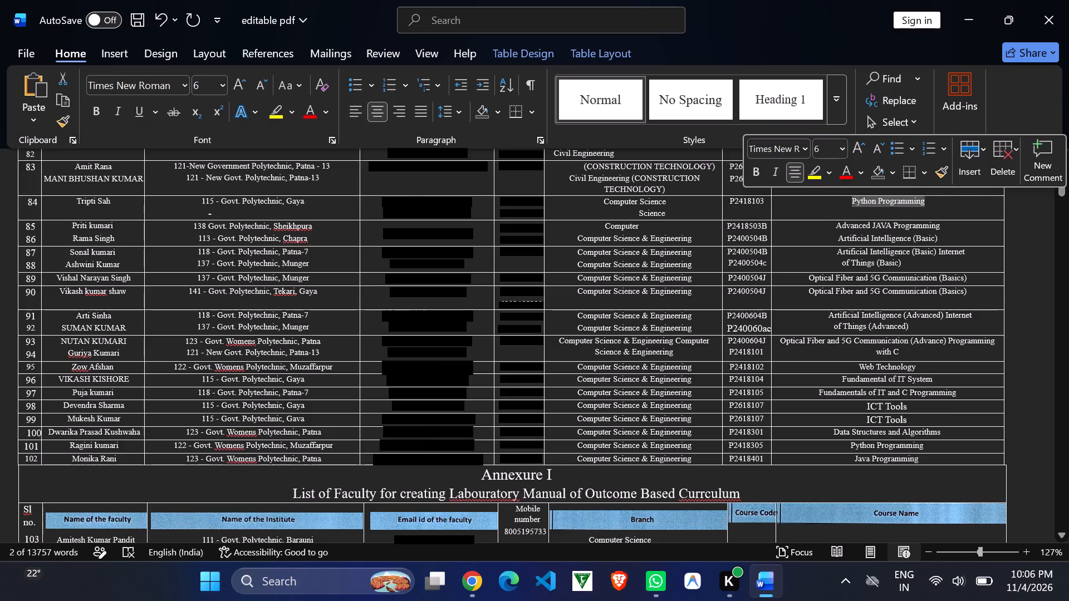
key(ctrl+c)
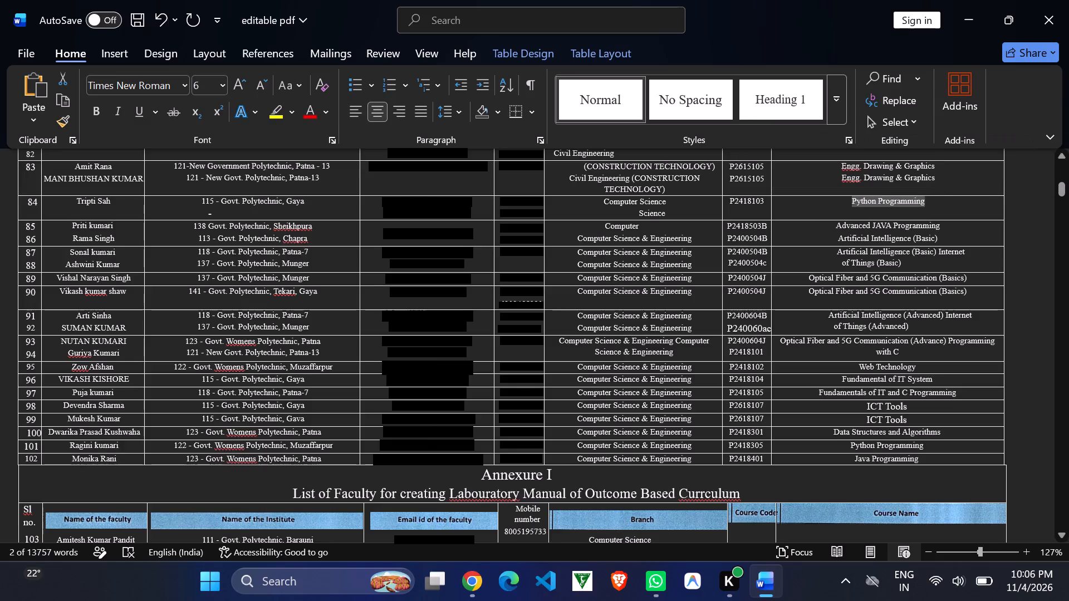
click(1051, 255)
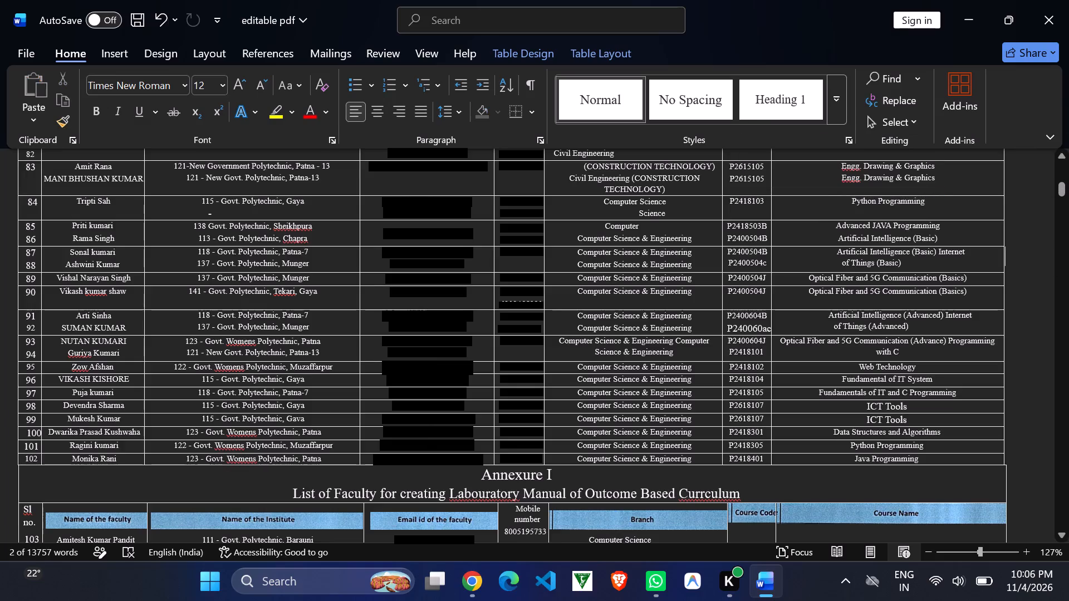
click(1027, 283)
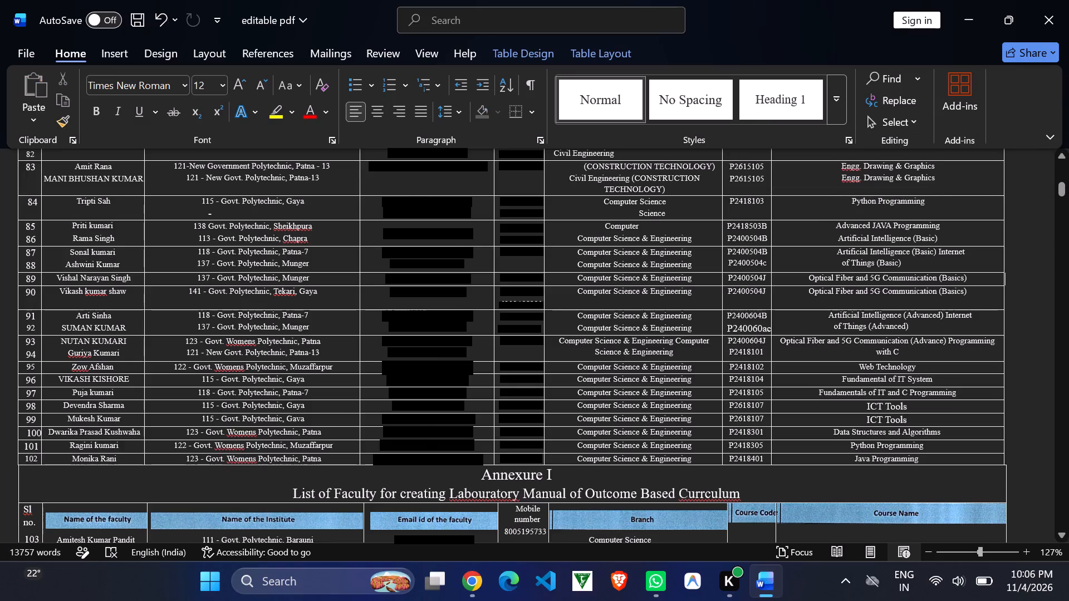
Paste the copied course name "Python Programming" into the Course Name row of the Annexure II laboratory manual table.
scroll(1027, 283, down, 20)
scroll(1027, 283, down, 4)
scroll(1027, 283, down, 20)
scroll(1027, 283, down, 8)
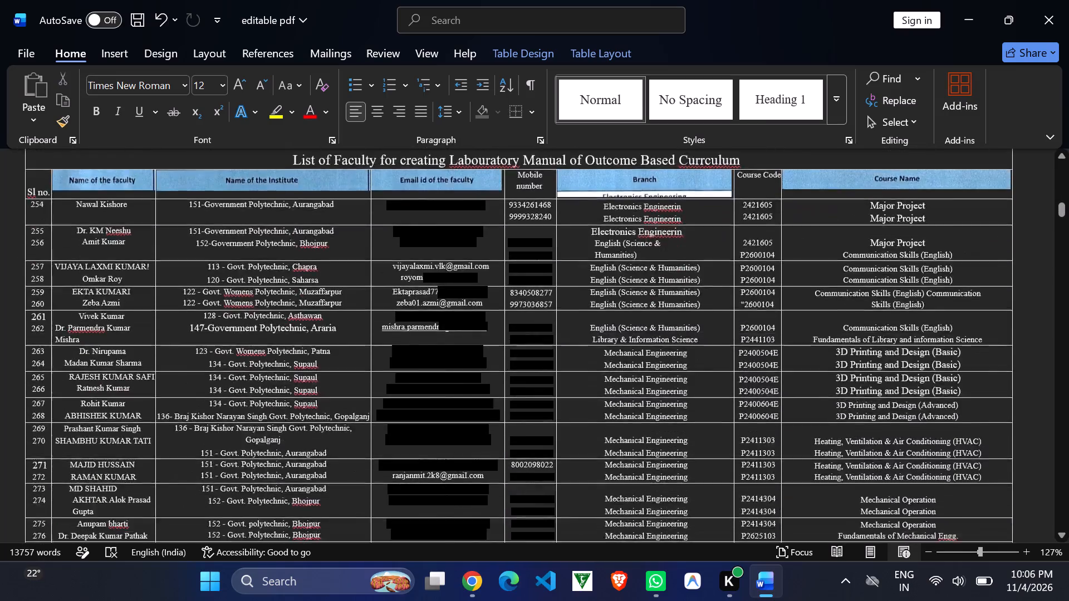
scroll(1027, 283, down, 6)
scroll(1027, 283, down, 20)
scroll(1027, 283, down, 20)
scroll(1027, 283, down, 2)
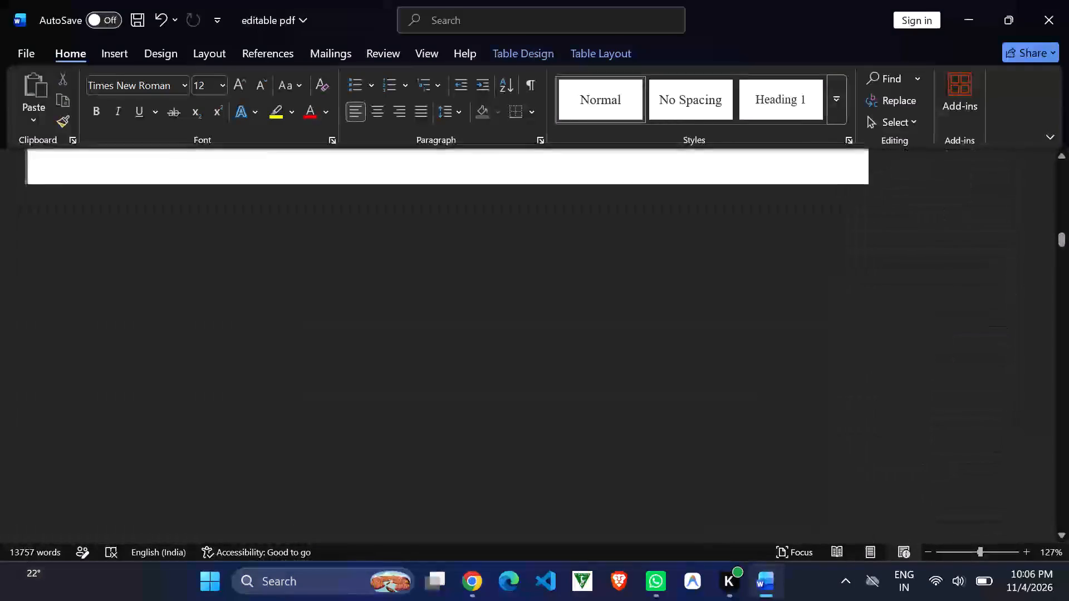
scroll(1027, 283, down, 2)
scroll(1027, 283, up, 6)
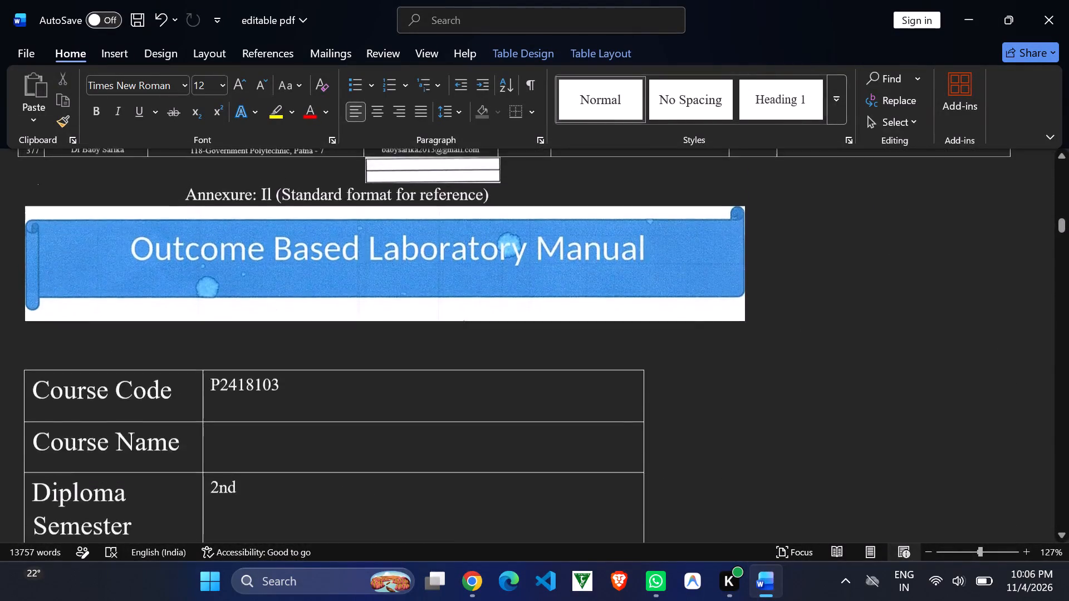
scroll(465, 292, up, 1)
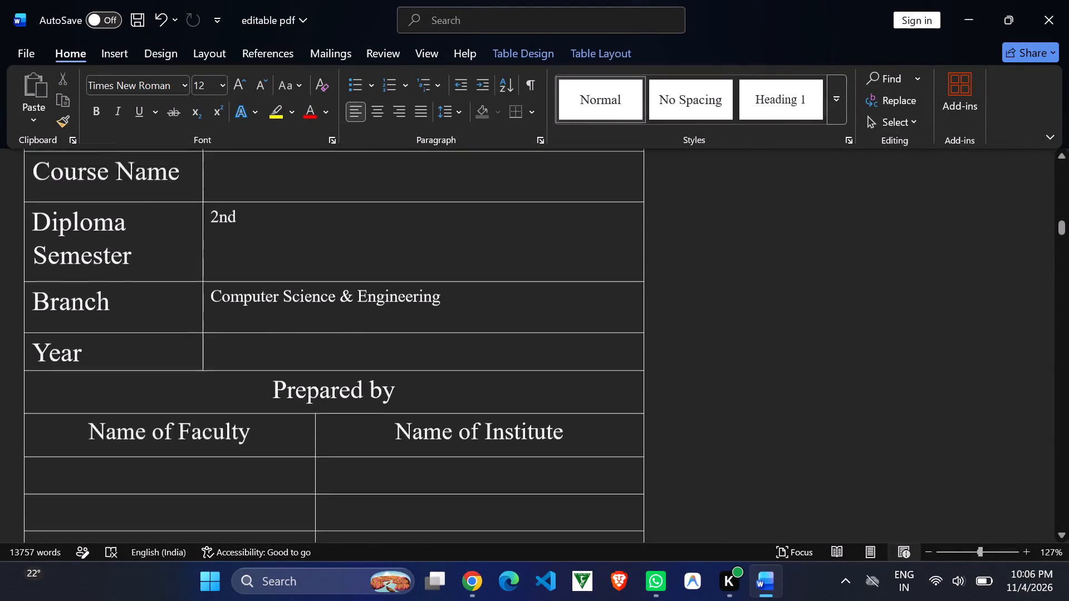
scroll(465, 292, up, 1)
click(459, 249)
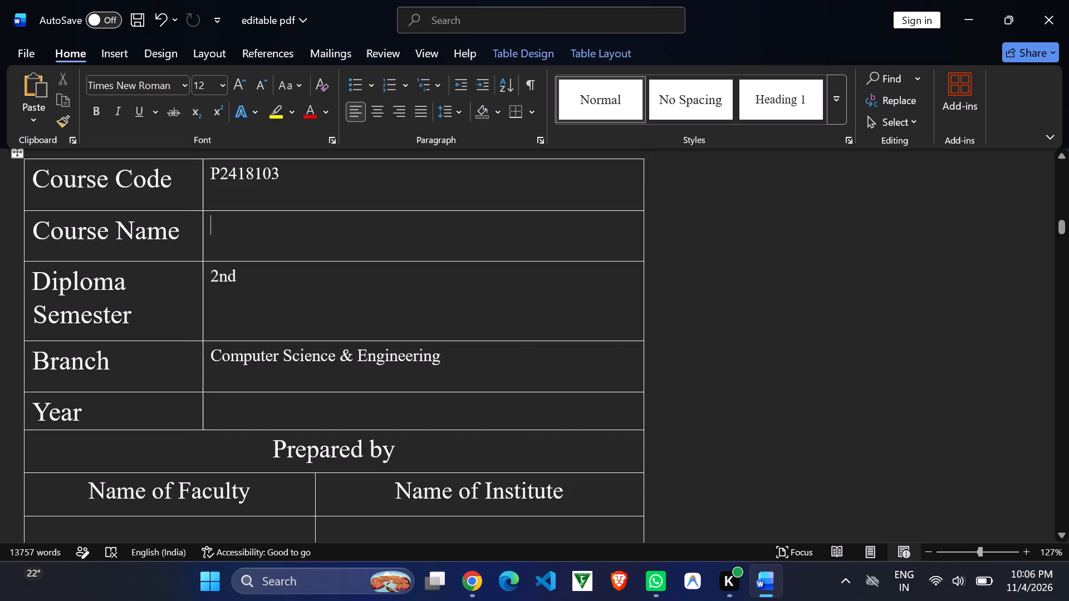
key(ctrl+v)
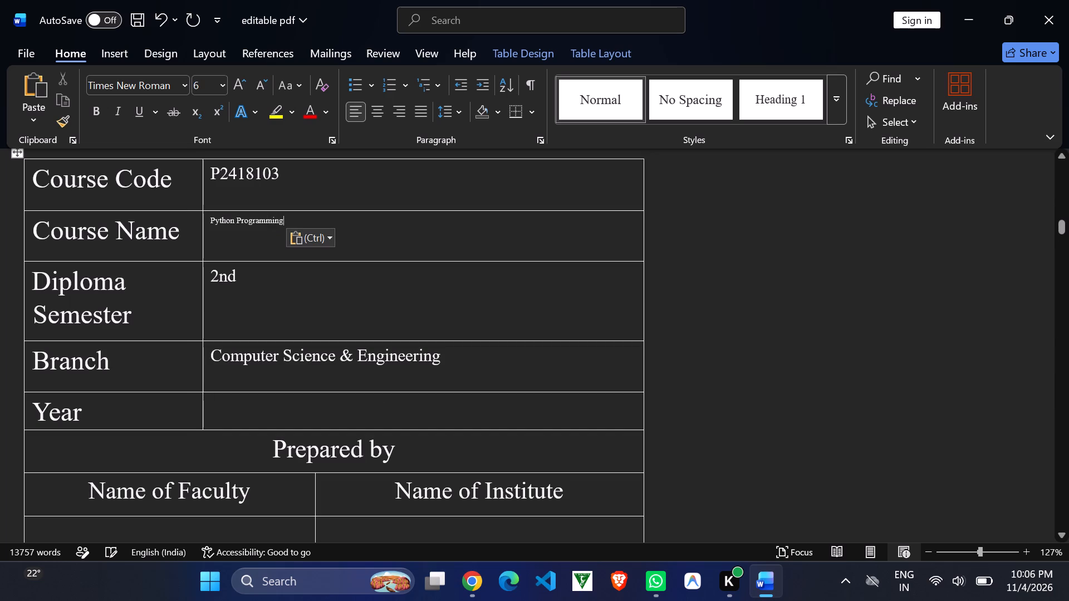
Set the font size of "Python Programming" in the Course Name row to 12.
click(210, 218)
drag(210, 218, 258, 223)
drag(258, 223, 282, 218)
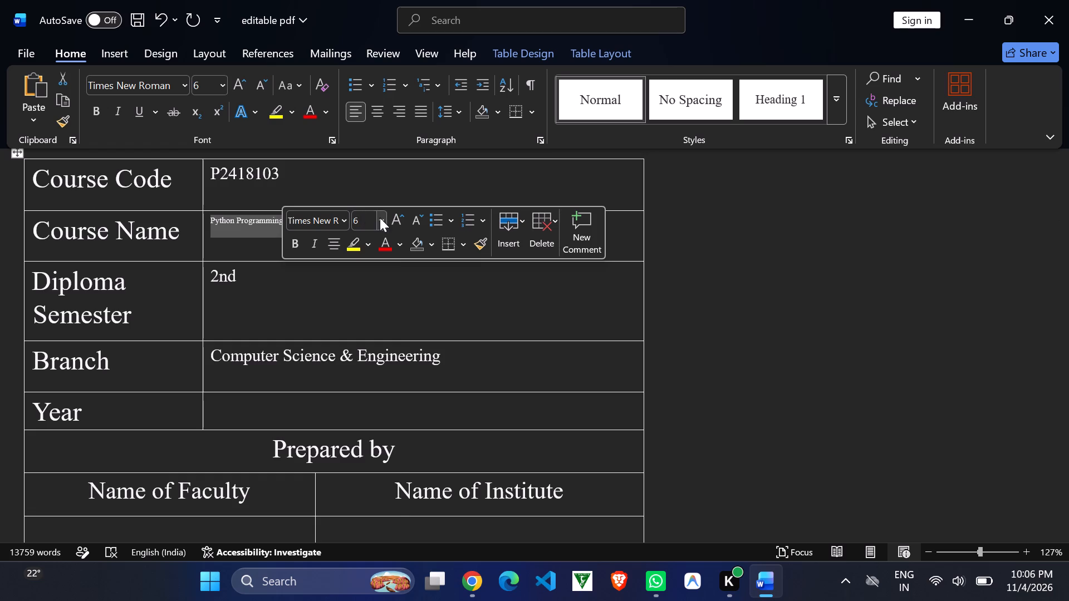
click(380, 218)
click(369, 319)
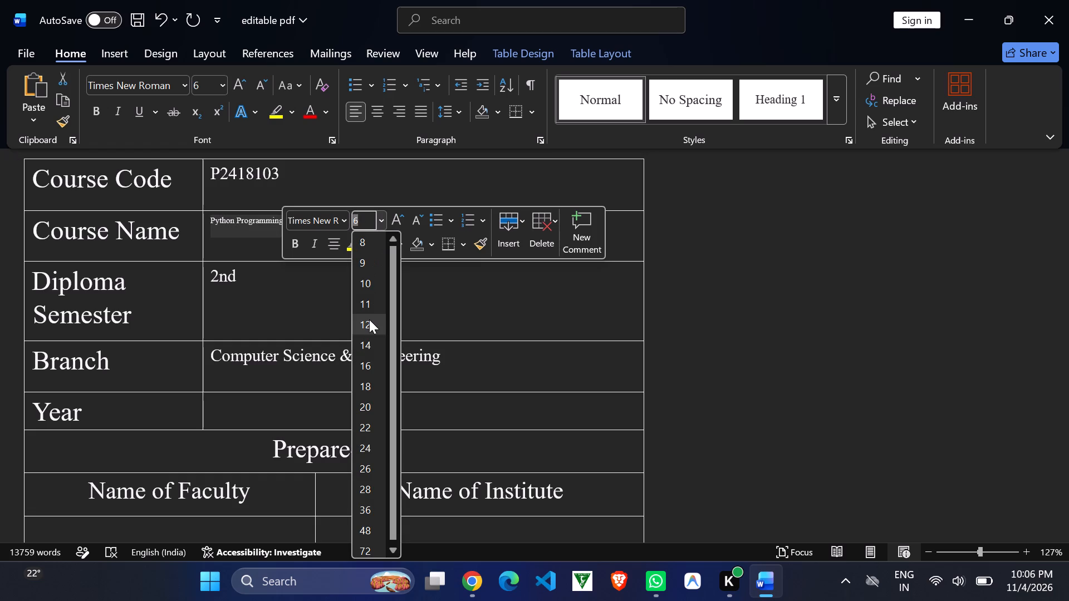
Enter 2026 in the Year row of the laboratory manual table.
click(301, 383)
click(282, 406)
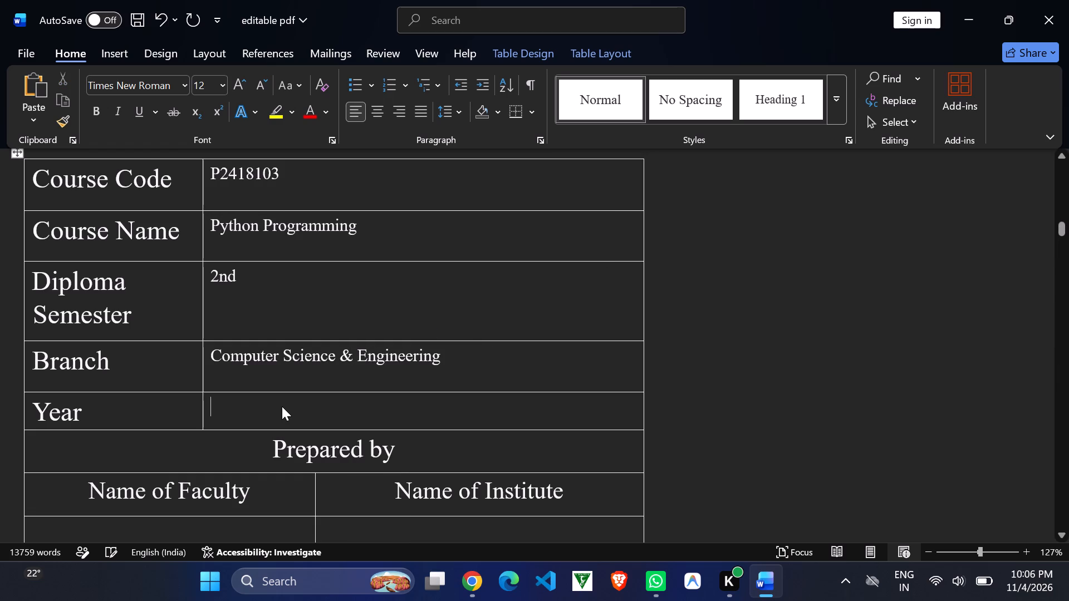
text(2026)
Enter the faculty member's first name in the first empty cell under Name of Faculty in the Prepared by section.
scroll(282, 406, down, 1)
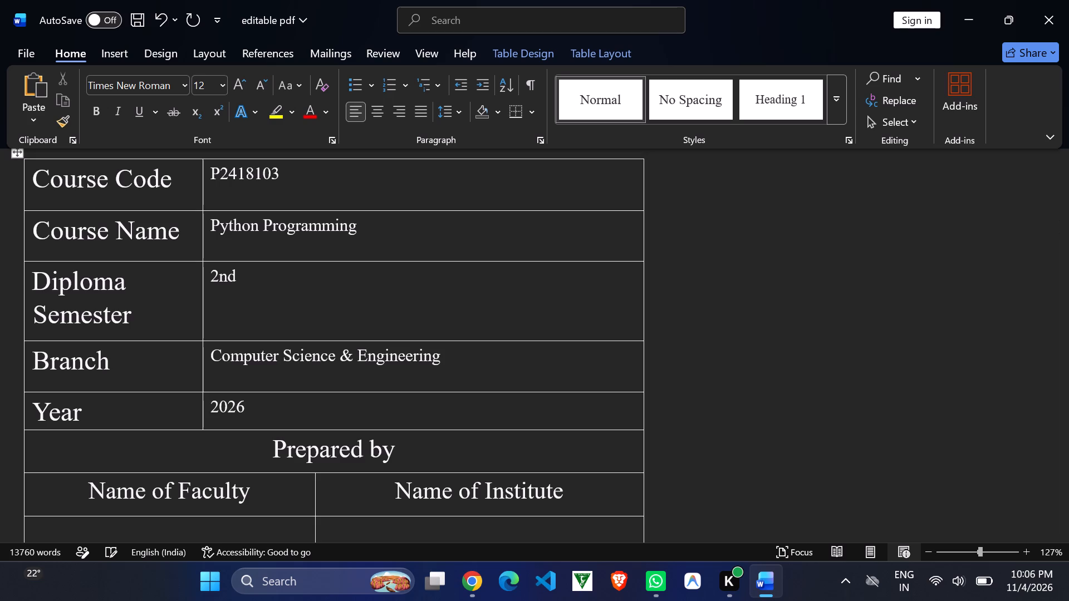
scroll(306, 363, down, 3)
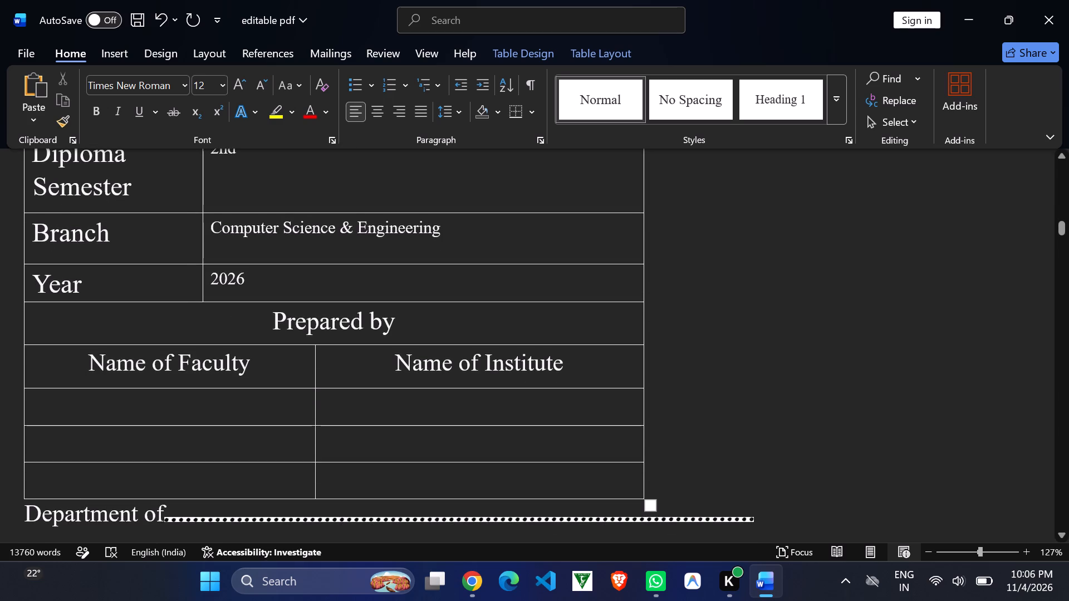
click(209, 411)
key(t)
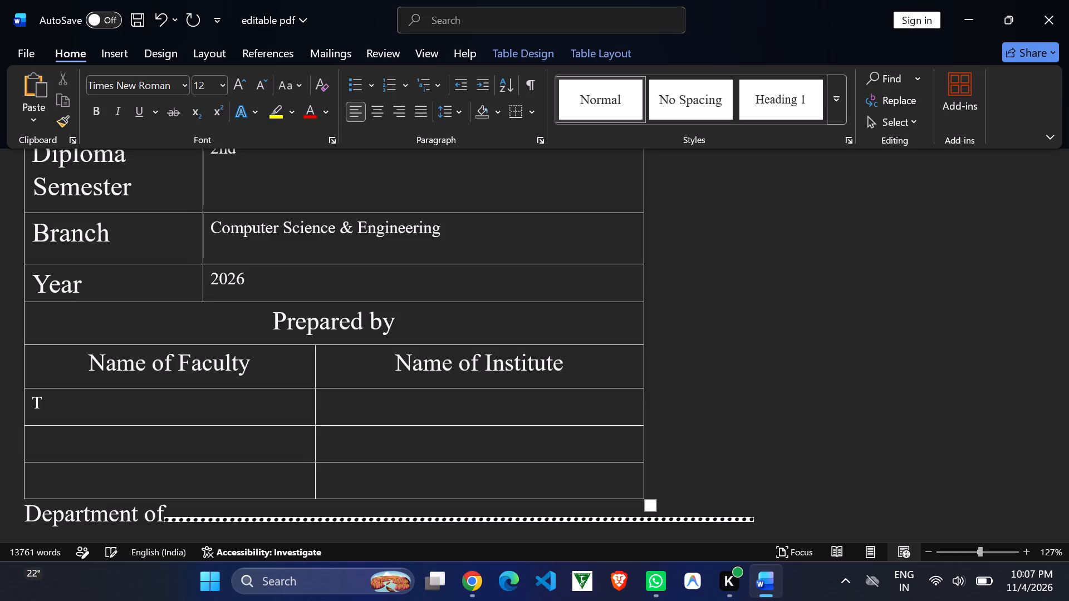
text(ti)
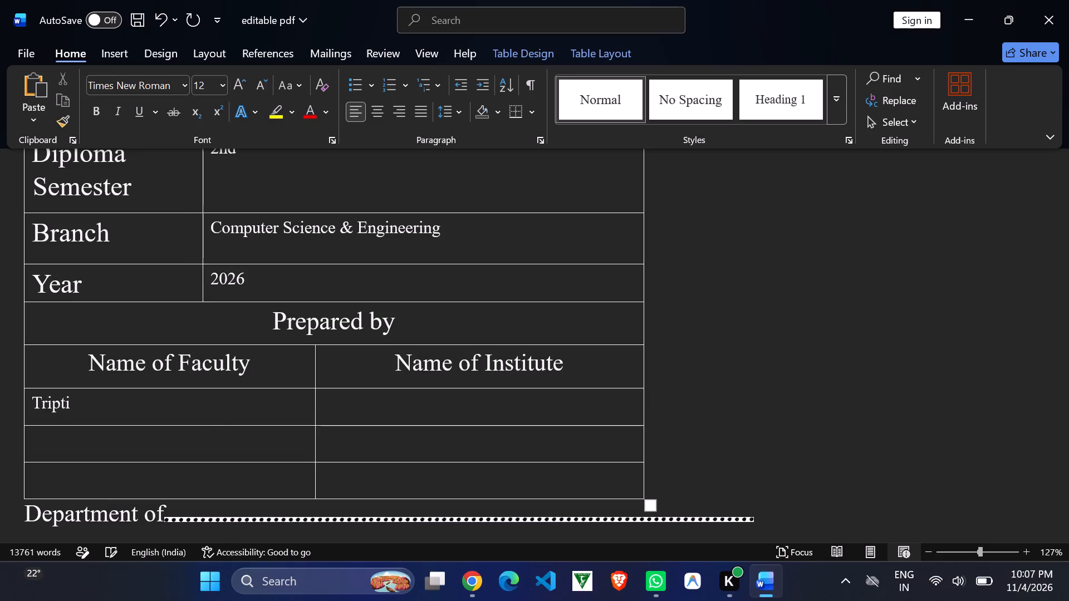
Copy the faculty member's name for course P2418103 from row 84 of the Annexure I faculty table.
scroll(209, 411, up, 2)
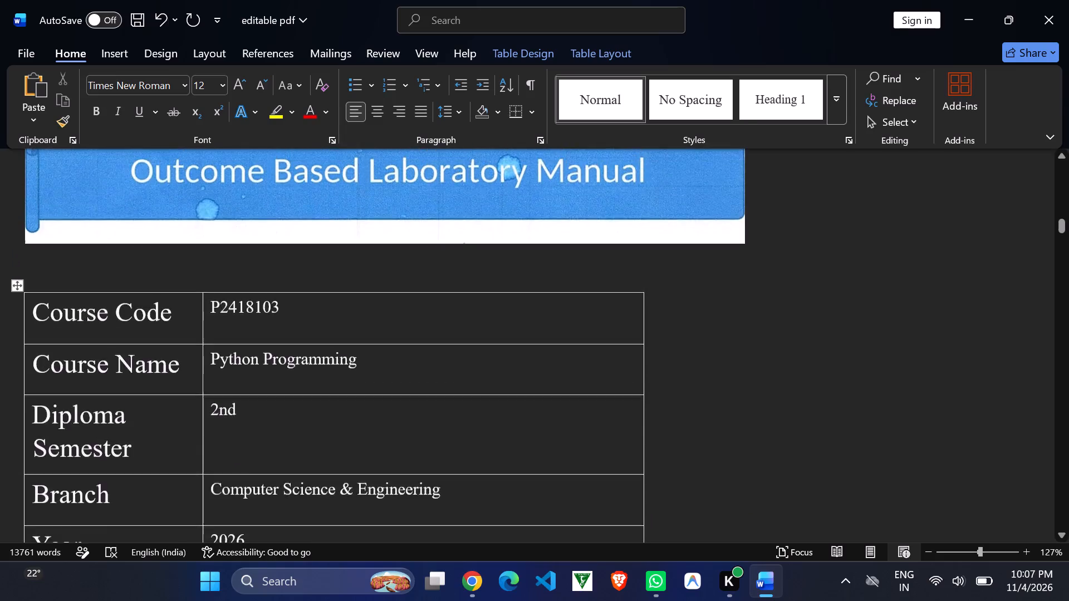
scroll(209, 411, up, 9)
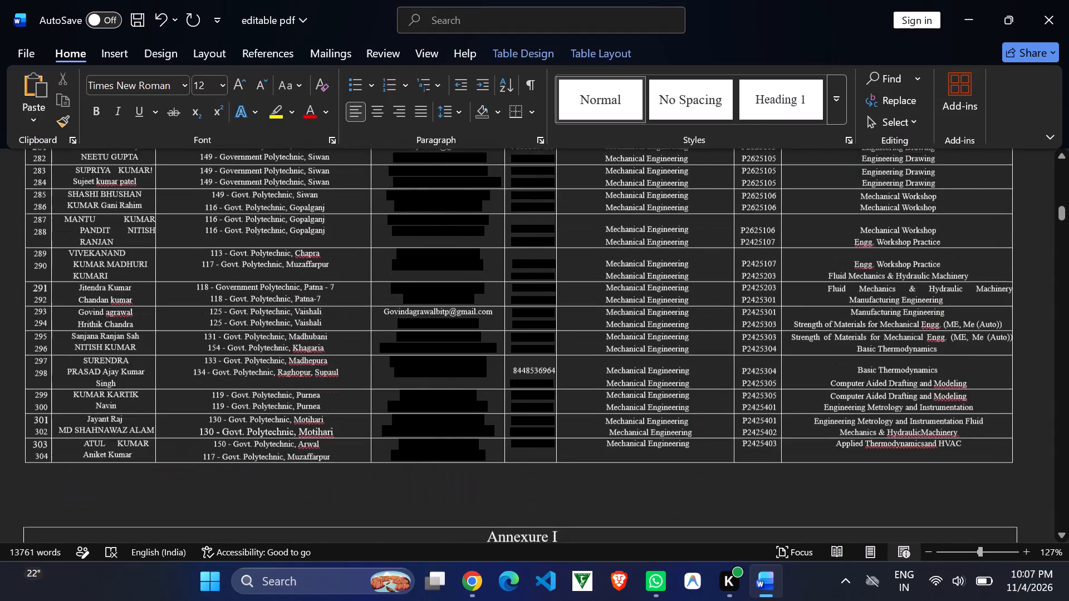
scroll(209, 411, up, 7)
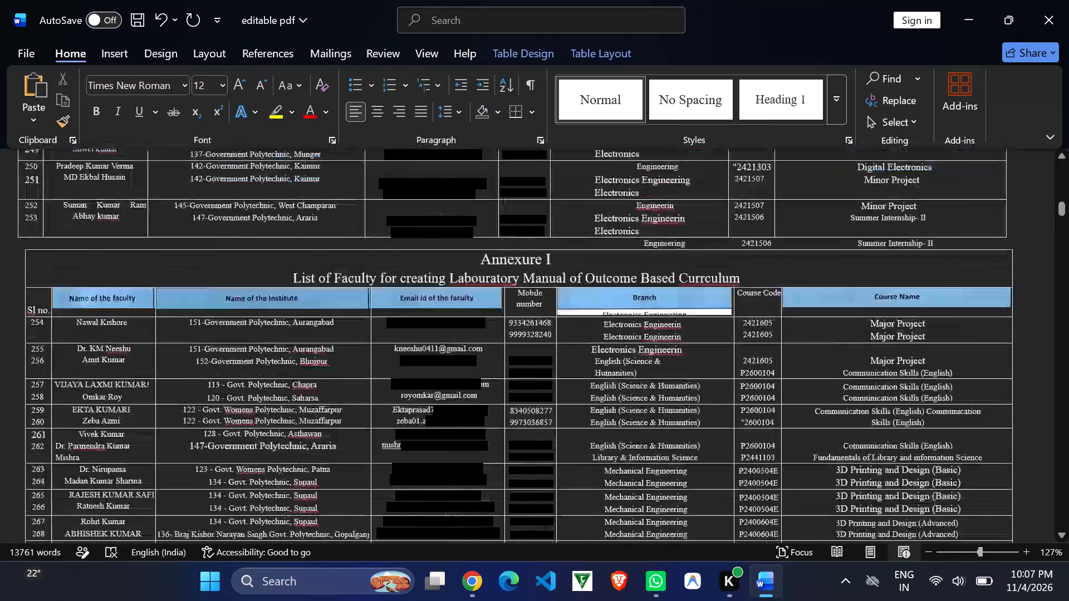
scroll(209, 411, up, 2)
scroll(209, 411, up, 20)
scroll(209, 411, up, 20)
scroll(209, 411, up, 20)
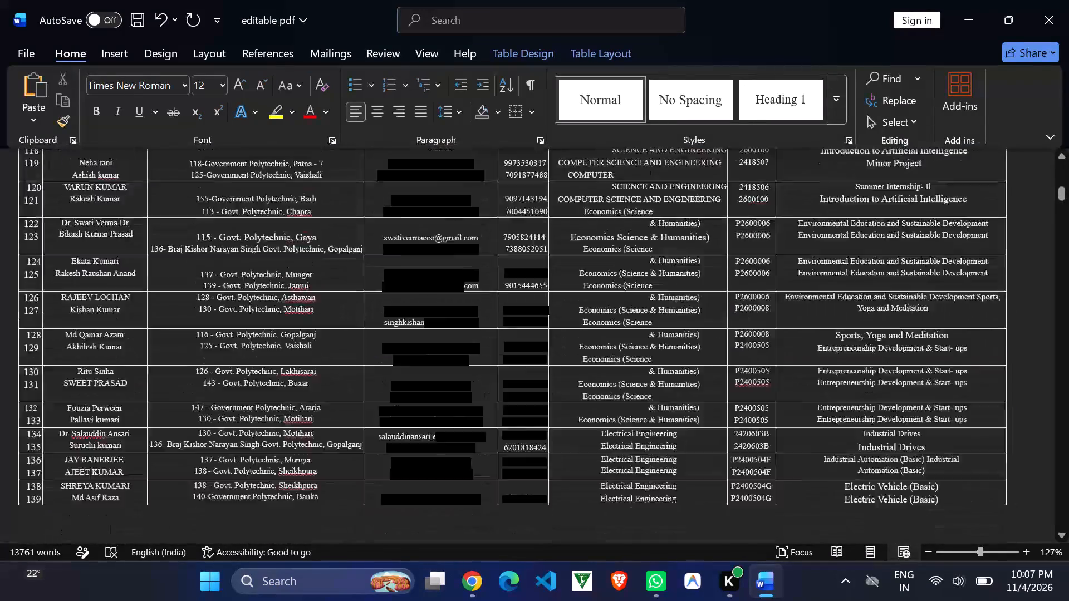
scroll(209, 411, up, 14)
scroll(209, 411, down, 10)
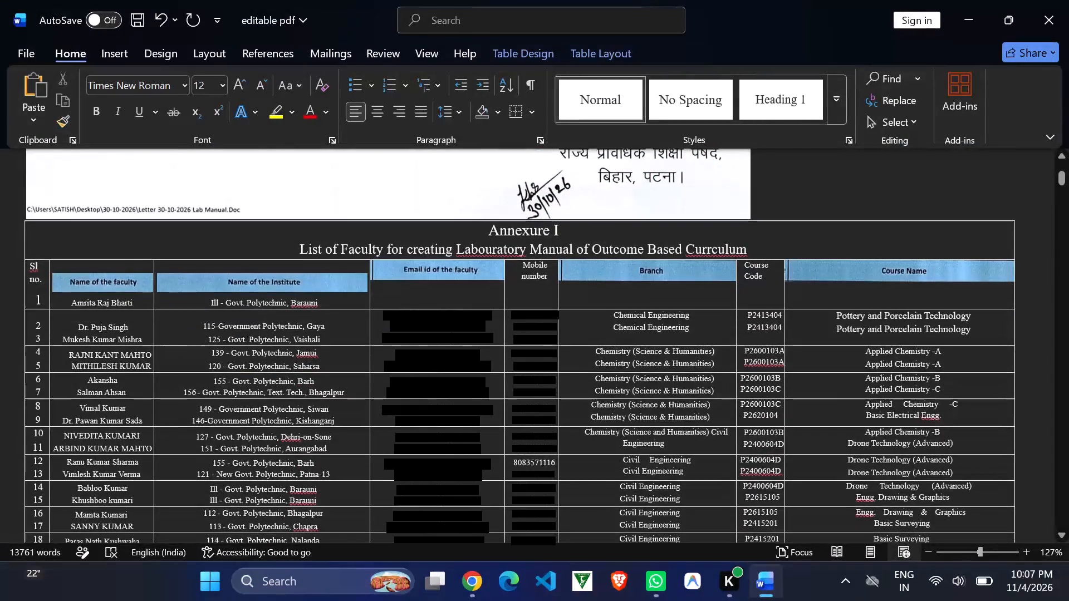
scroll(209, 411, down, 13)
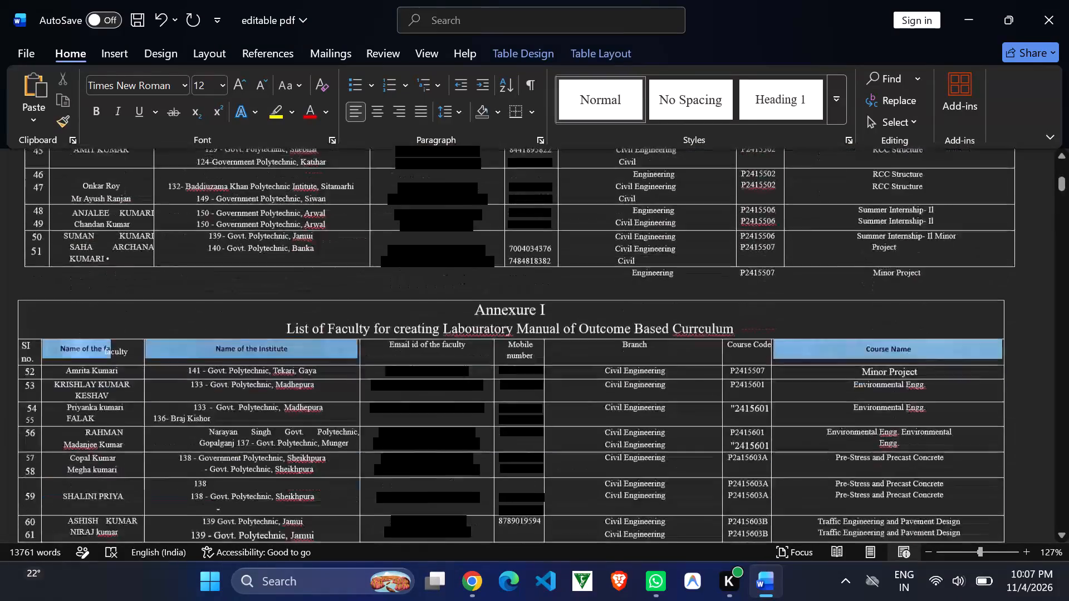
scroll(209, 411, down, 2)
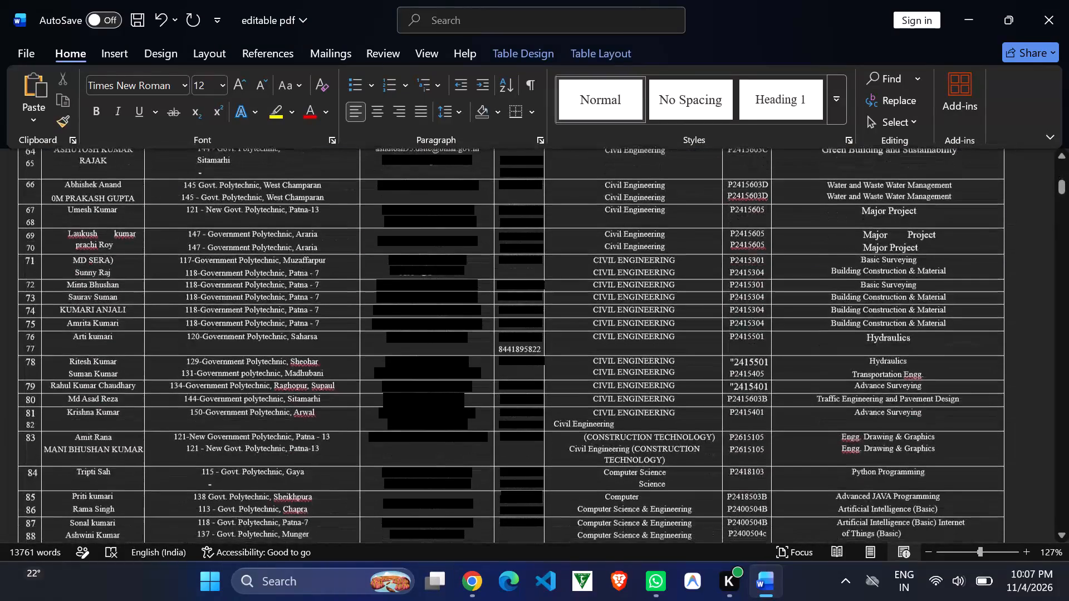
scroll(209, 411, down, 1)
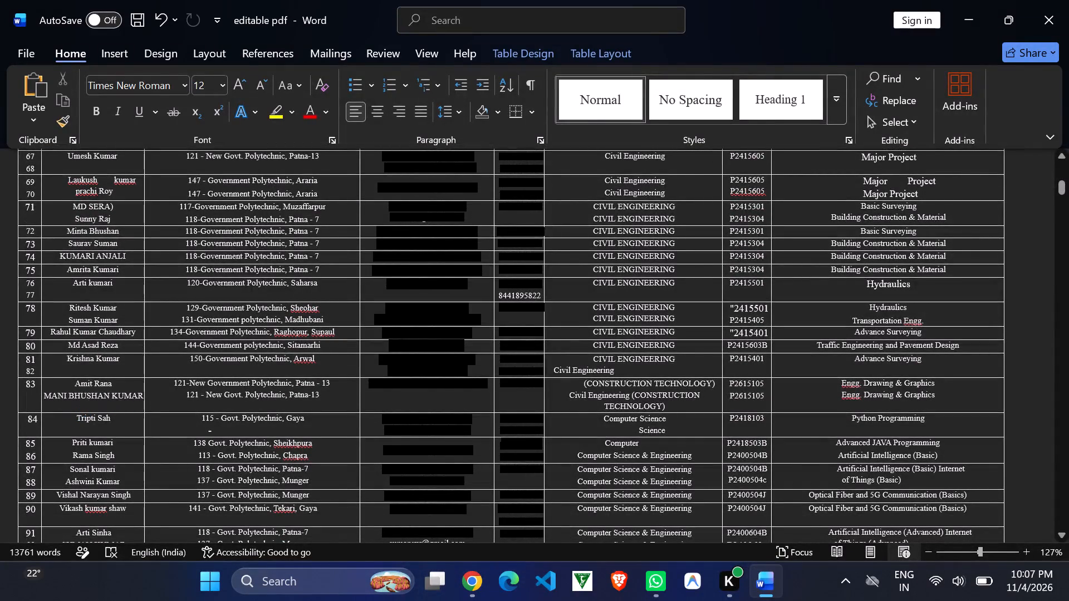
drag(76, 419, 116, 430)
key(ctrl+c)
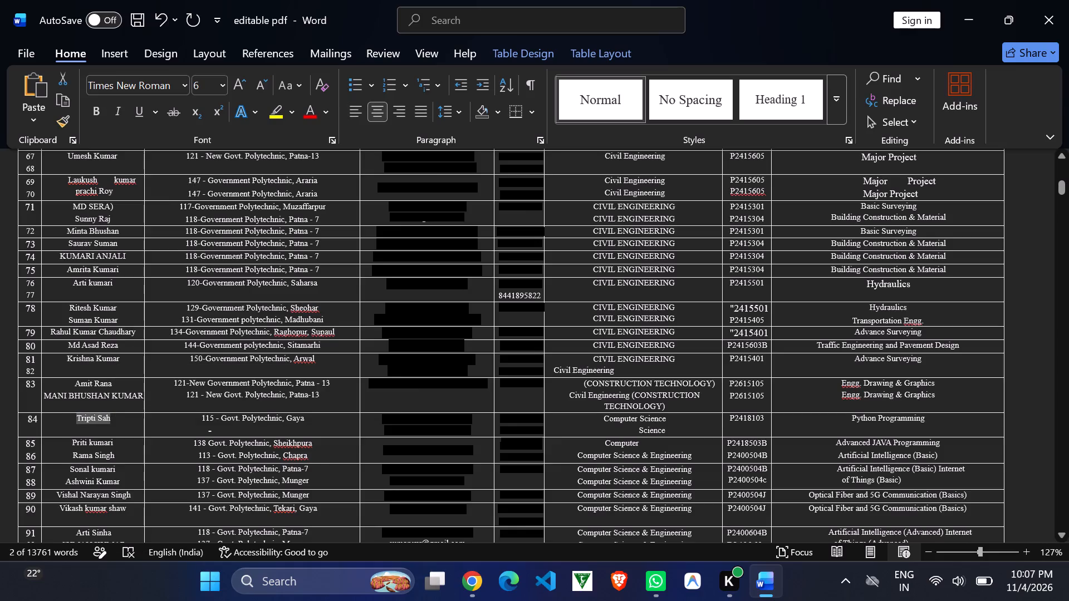
Copy the institute name "115 - Govt. Polytechnic, Gaya" from row 84 of the Annexure I faculty table.
drag(200, 417, 233, 417)
drag(233, 417, 310, 420)
key(ctrl+c)
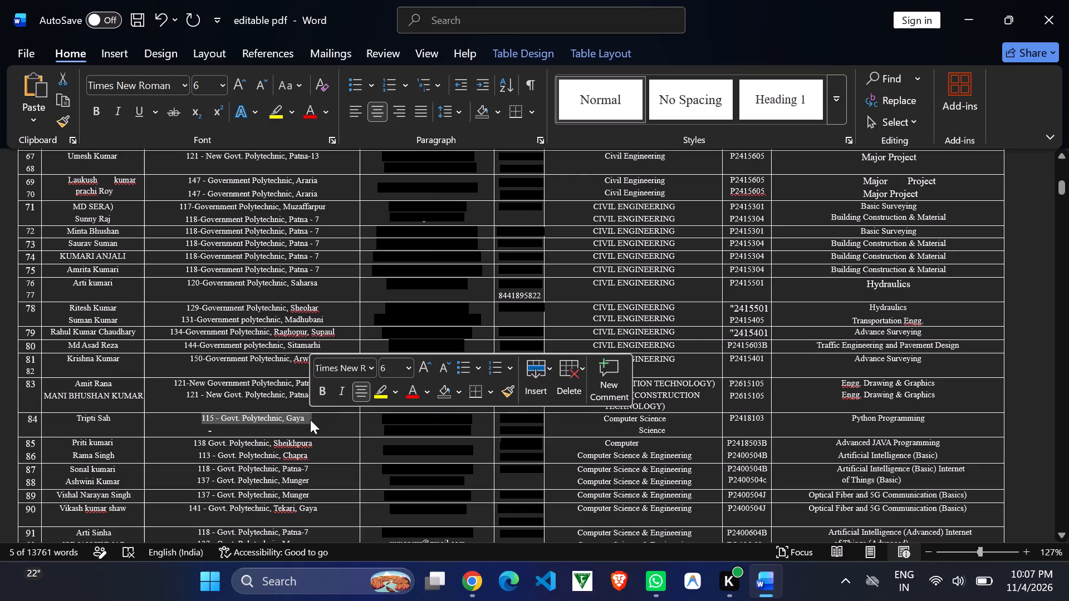
click(331, 426)
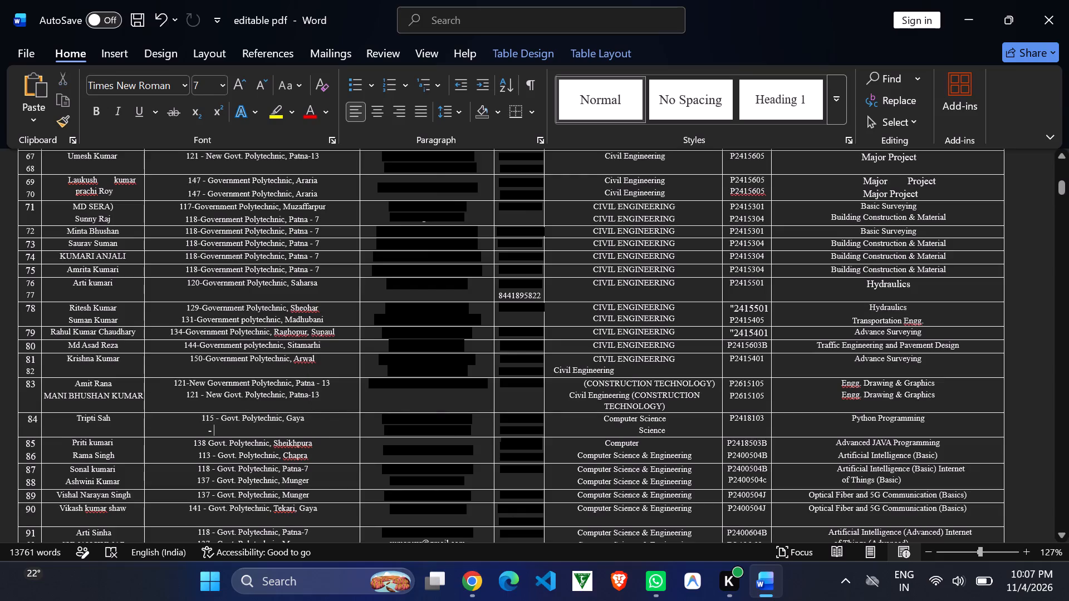
Paste "115 - Govt. Polytechnic, Gaya" into the first empty cell under Name of Institute in the Annexure II table.
scroll(331, 426, down, 1)
scroll(331, 426, down, 20)
scroll(331, 426, down, 14)
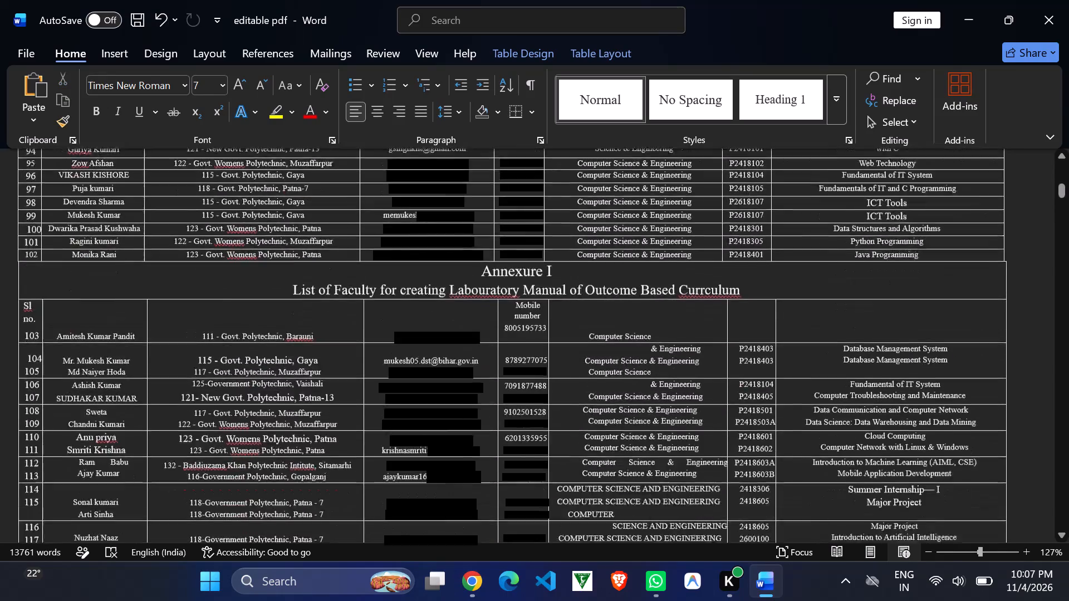
scroll(331, 426, down, 14)
scroll(331, 426, down, 20)
scroll(331, 426, down, 20)
scroll(331, 426, down, 20)
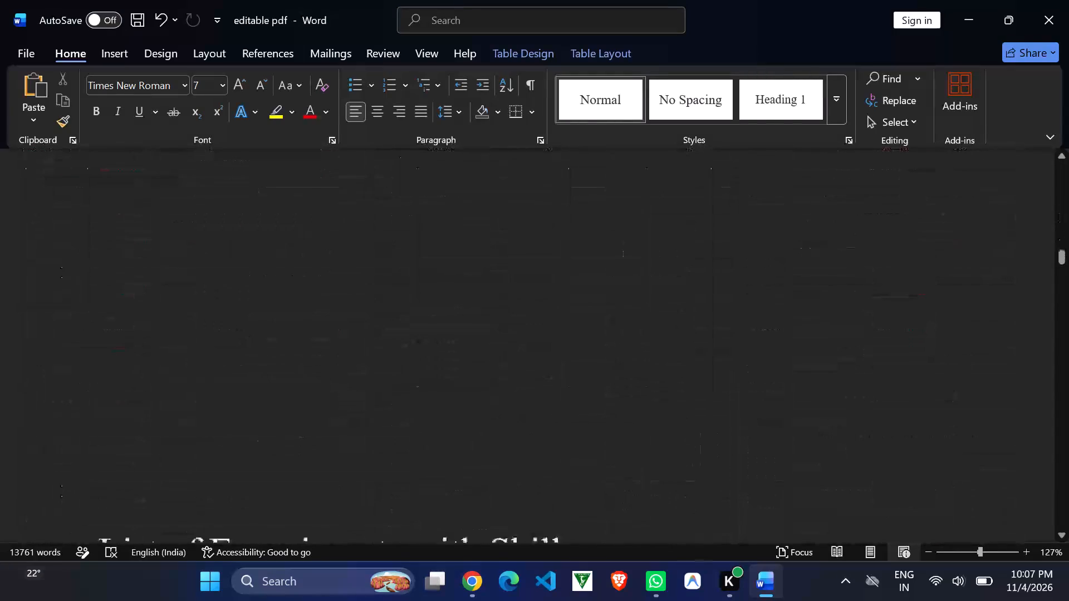
scroll(331, 426, down, 9)
scroll(331, 426, up, 10)
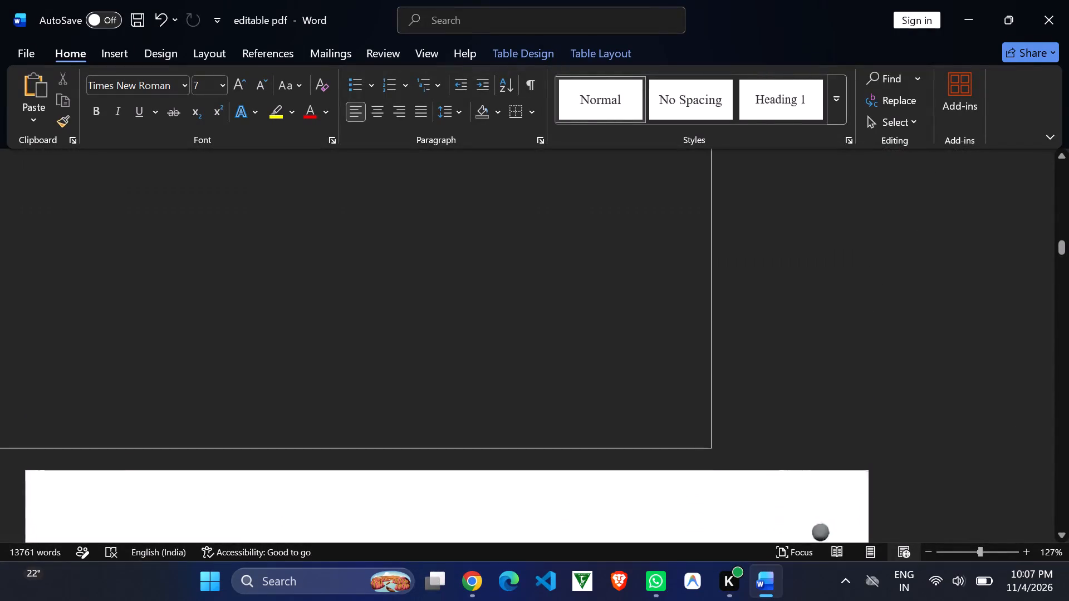
scroll(331, 426, up, 6)
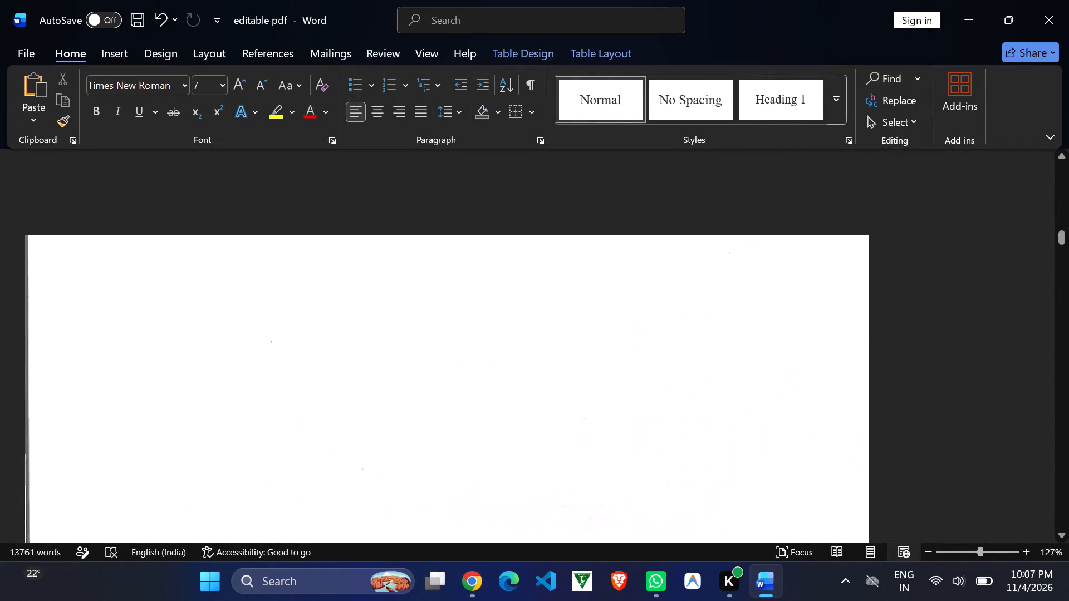
scroll(331, 426, up, 1)
scroll(331, 426, down, 1)
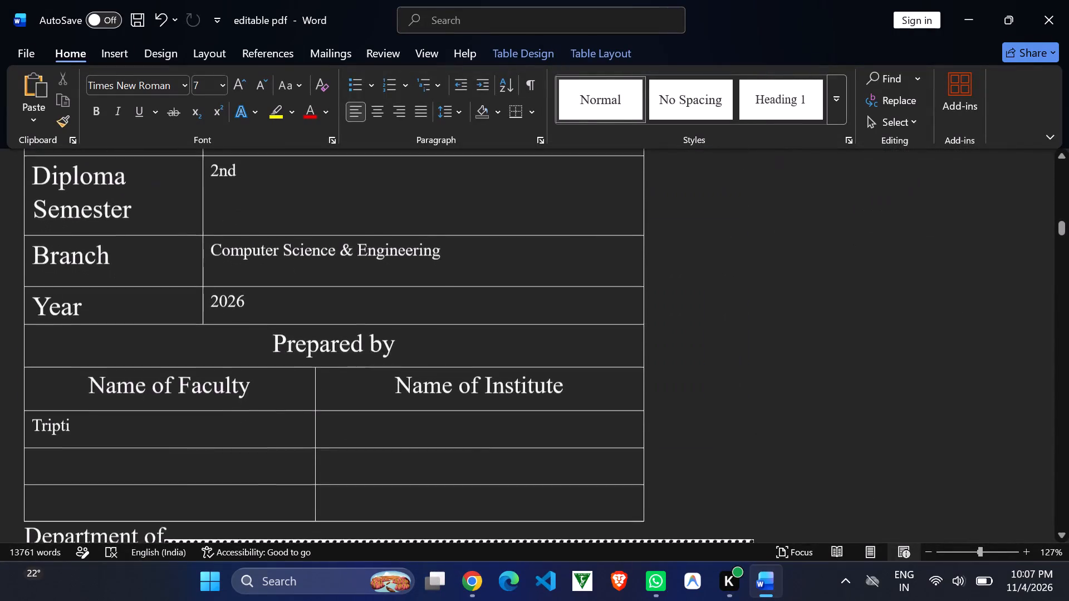
scroll(331, 426, down, 1)
click(377, 434)
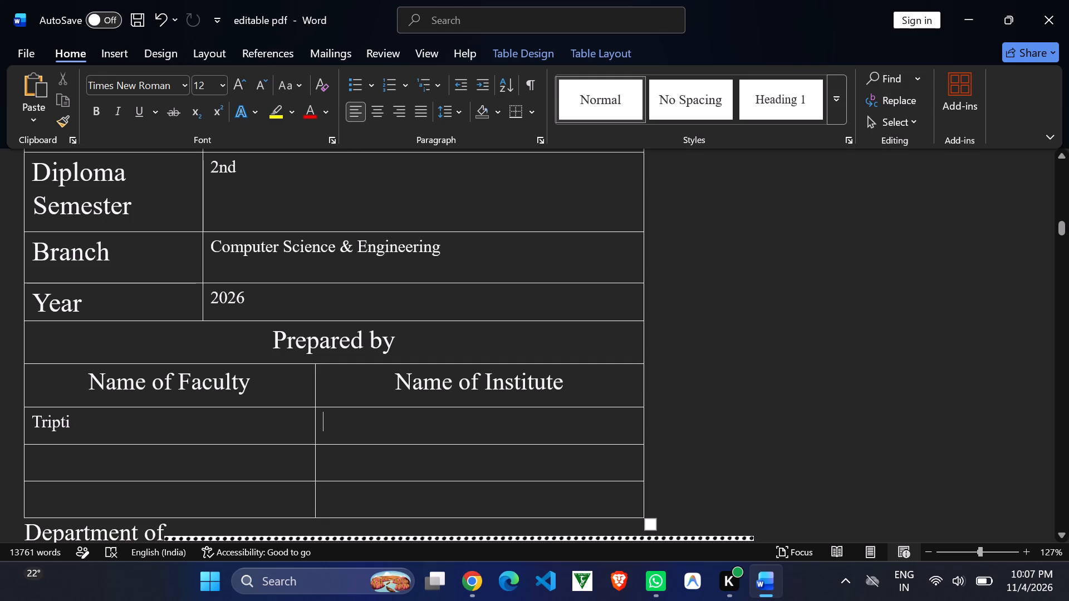
key(ctrl+v)
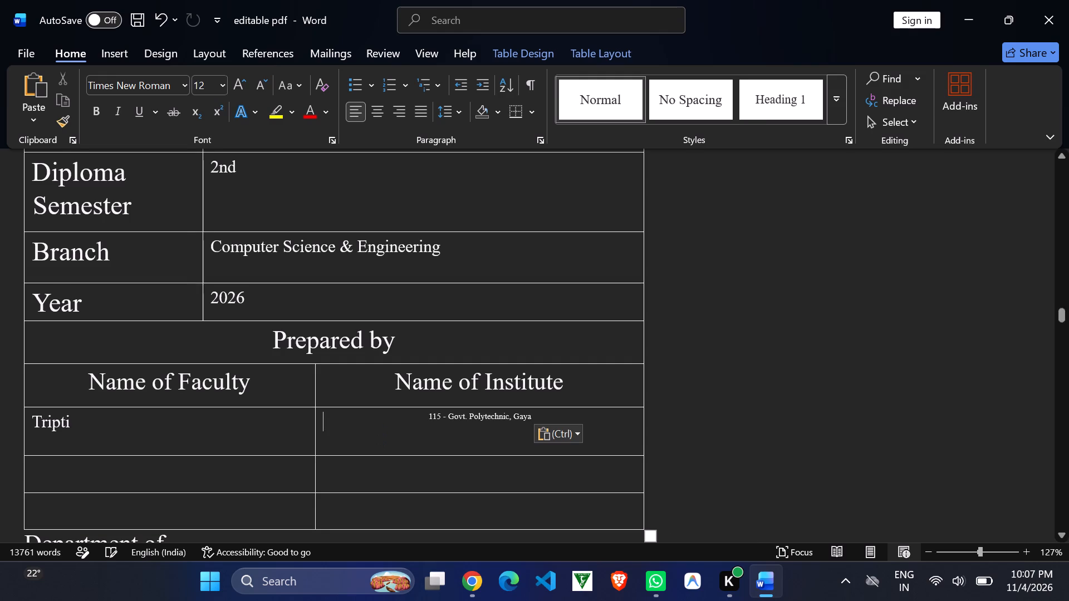
Set the font size of "115 - Govt. Polytechnic, Gaya" under Name of Institute to 12.
drag(427, 414, 466, 421)
drag(466, 421, 552, 418)
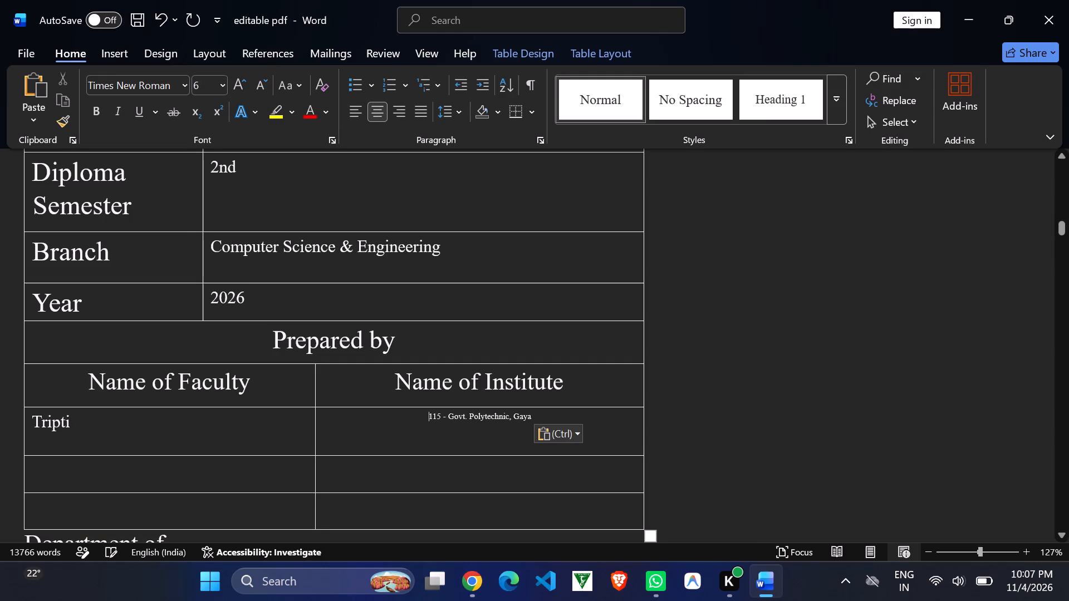
drag(541, 418, 415, 422)
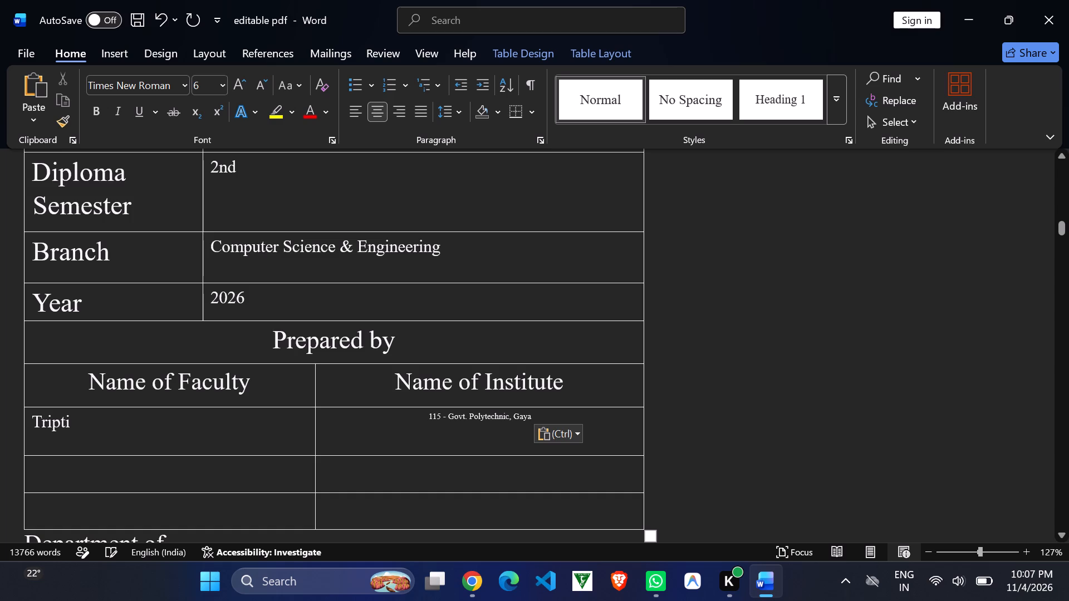
drag(415, 422, 420, 418)
drag(420, 418, 536, 414)
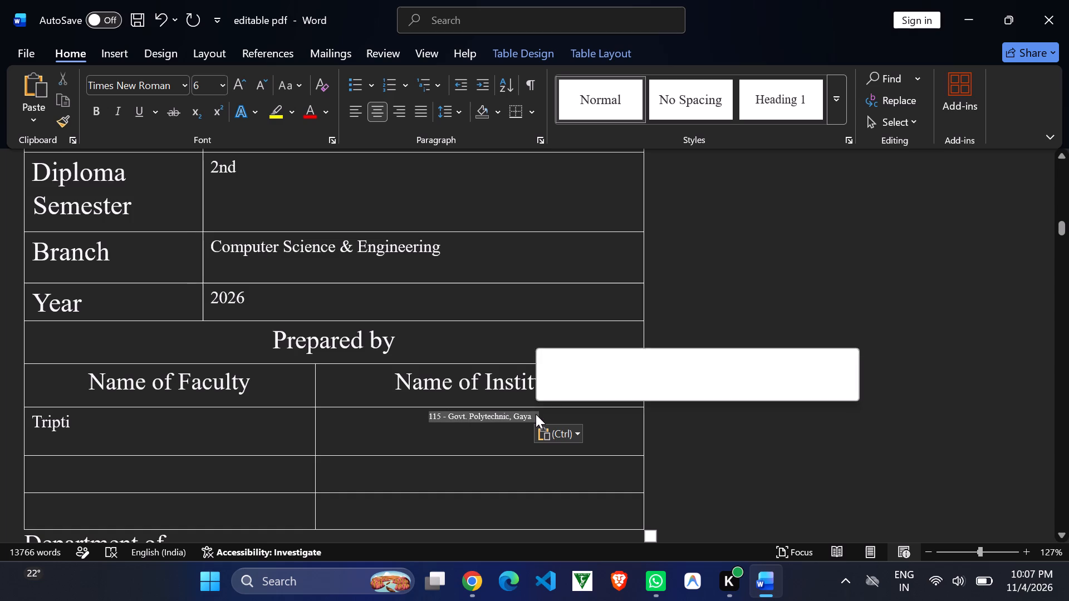
click(633, 371)
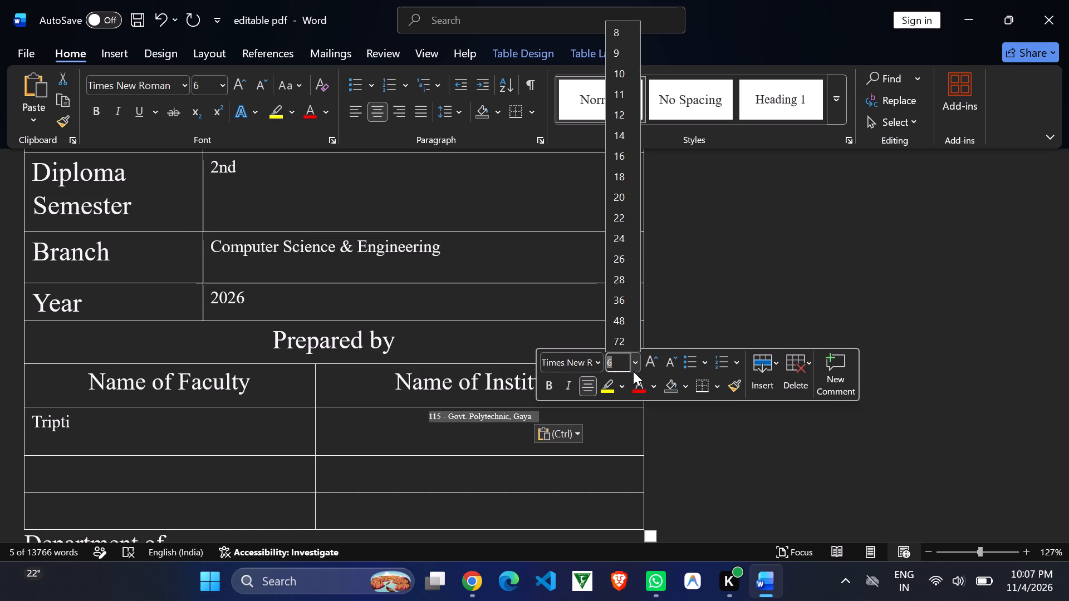
click(623, 120)
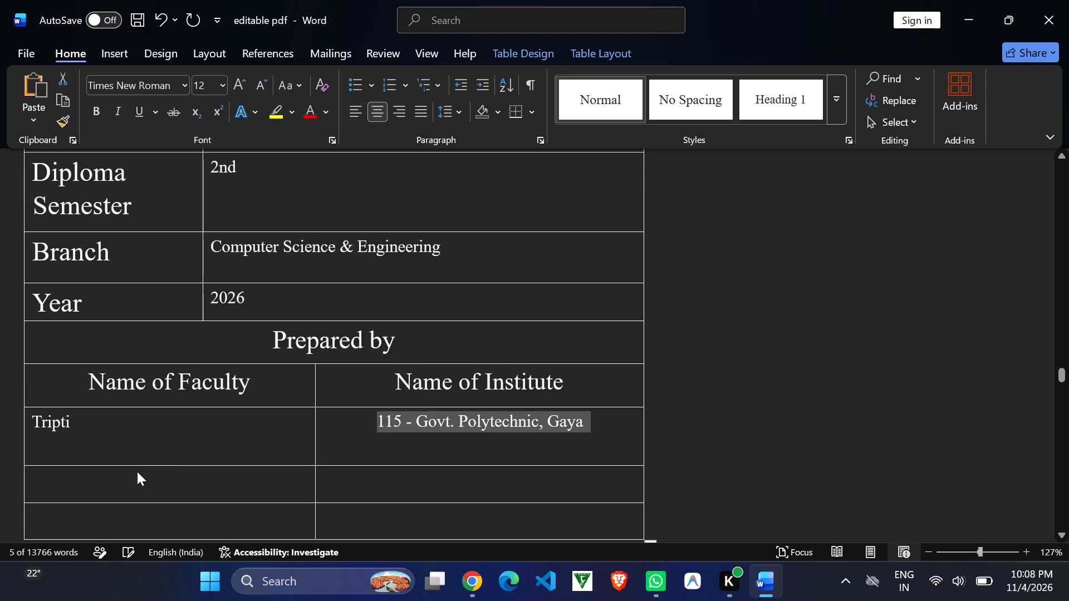
Add the faculty member's surname after the first name in the Name of Faculty cell.
click(135, 435)
click(135, 435)
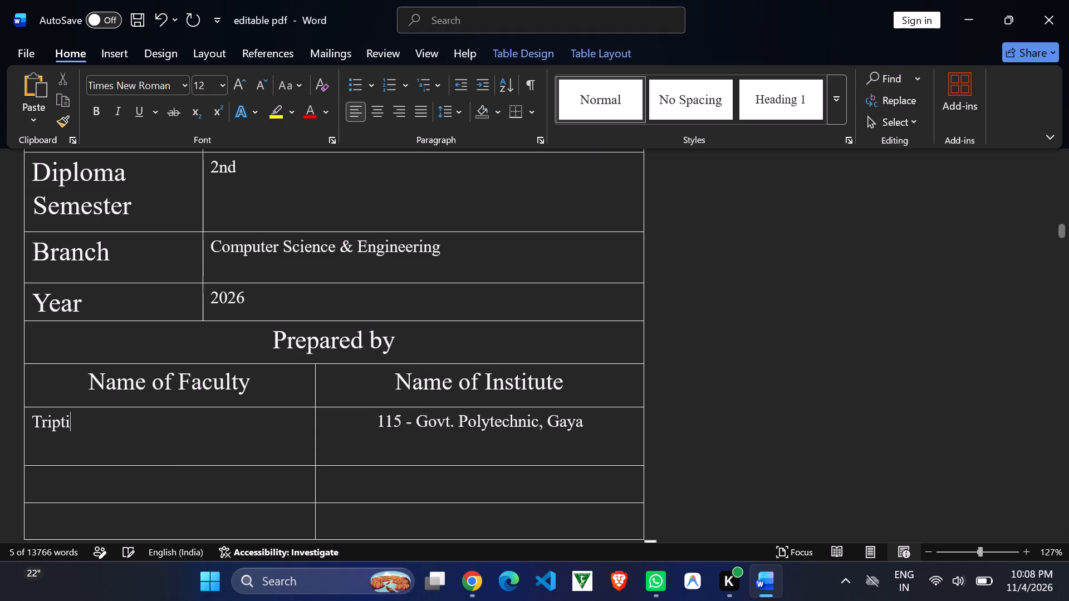
key(BackSpace)
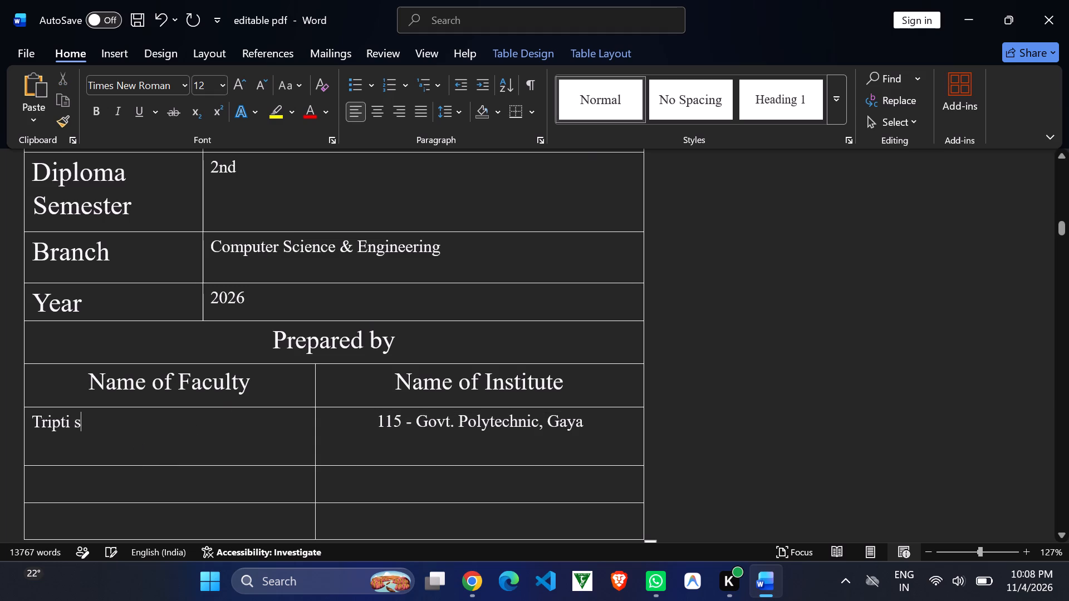
key(s)
key(h)
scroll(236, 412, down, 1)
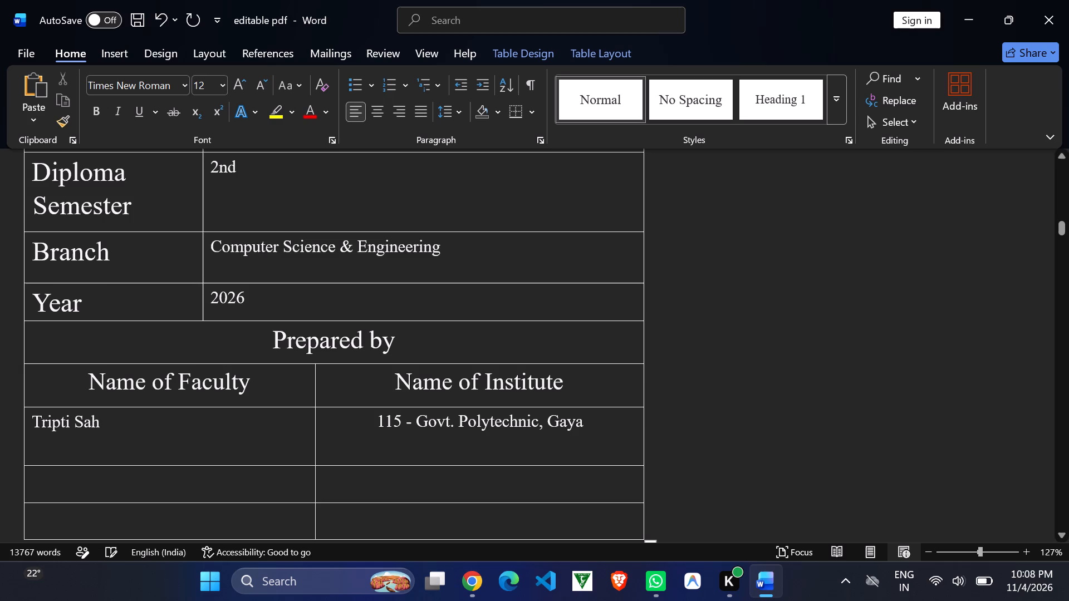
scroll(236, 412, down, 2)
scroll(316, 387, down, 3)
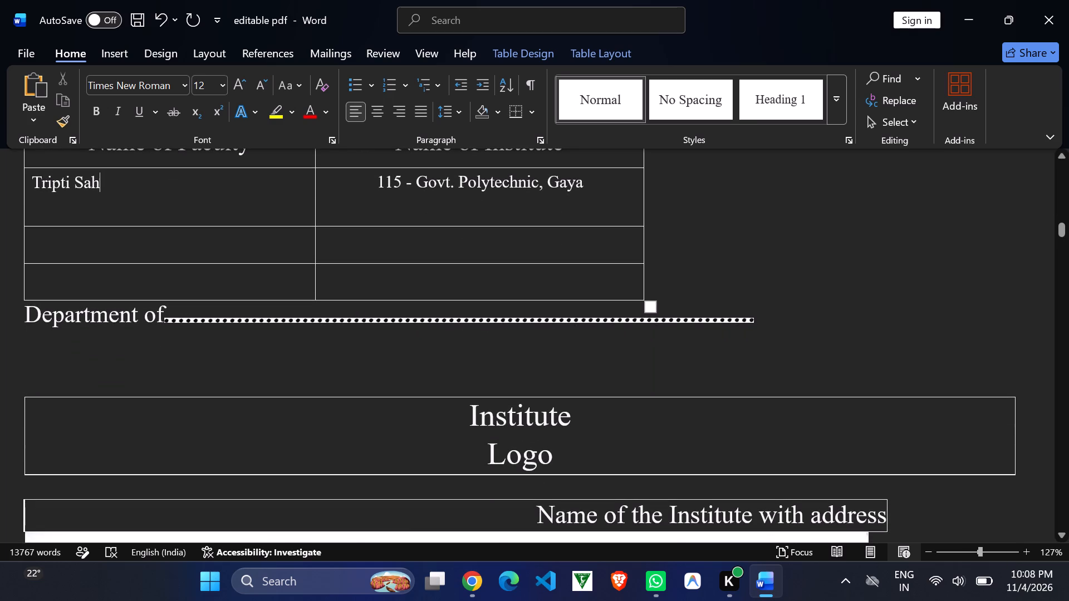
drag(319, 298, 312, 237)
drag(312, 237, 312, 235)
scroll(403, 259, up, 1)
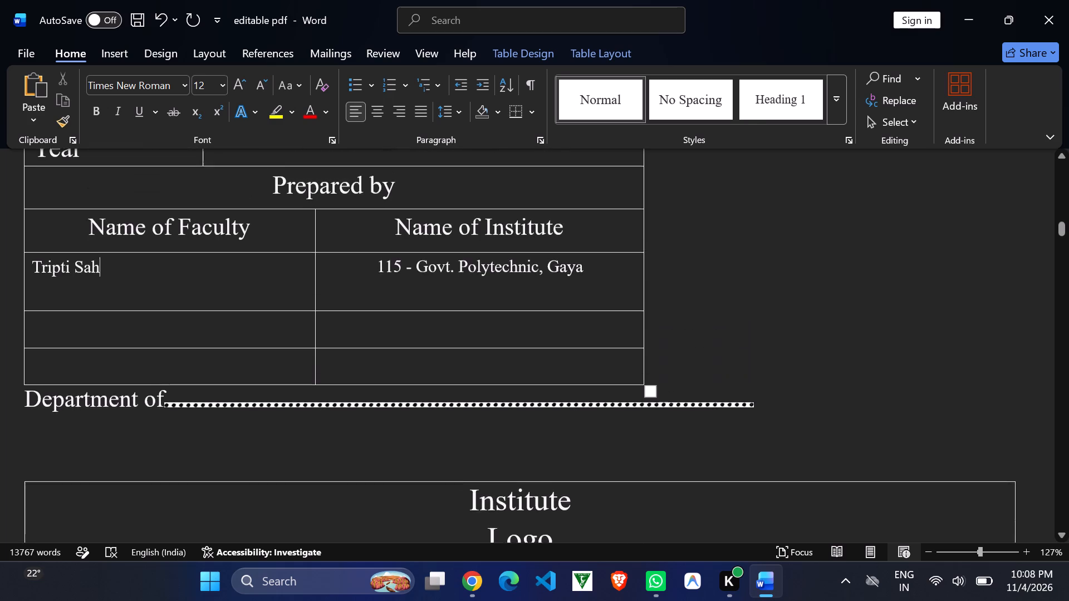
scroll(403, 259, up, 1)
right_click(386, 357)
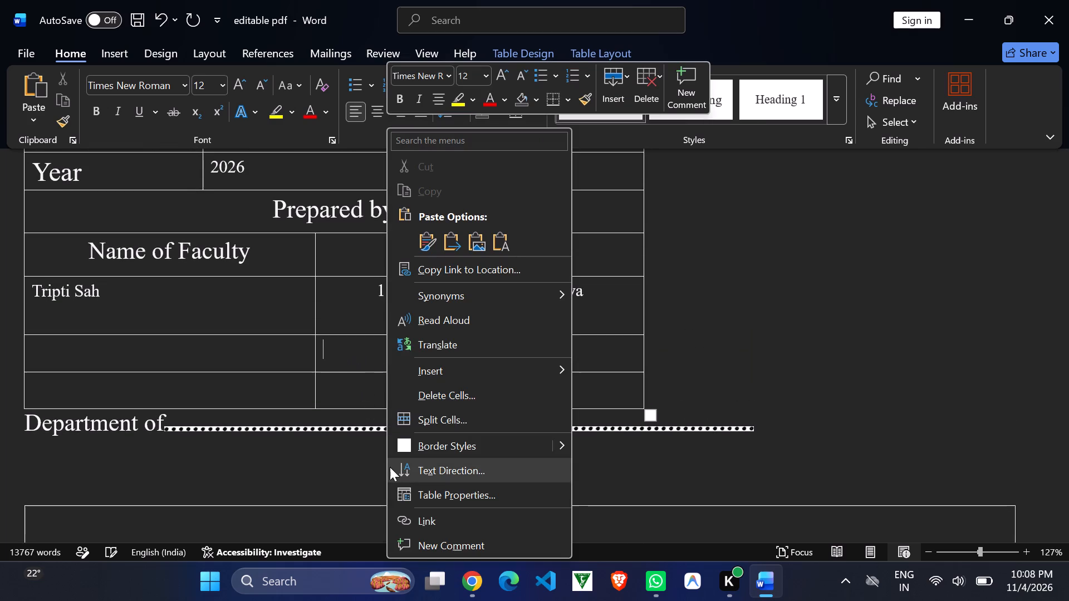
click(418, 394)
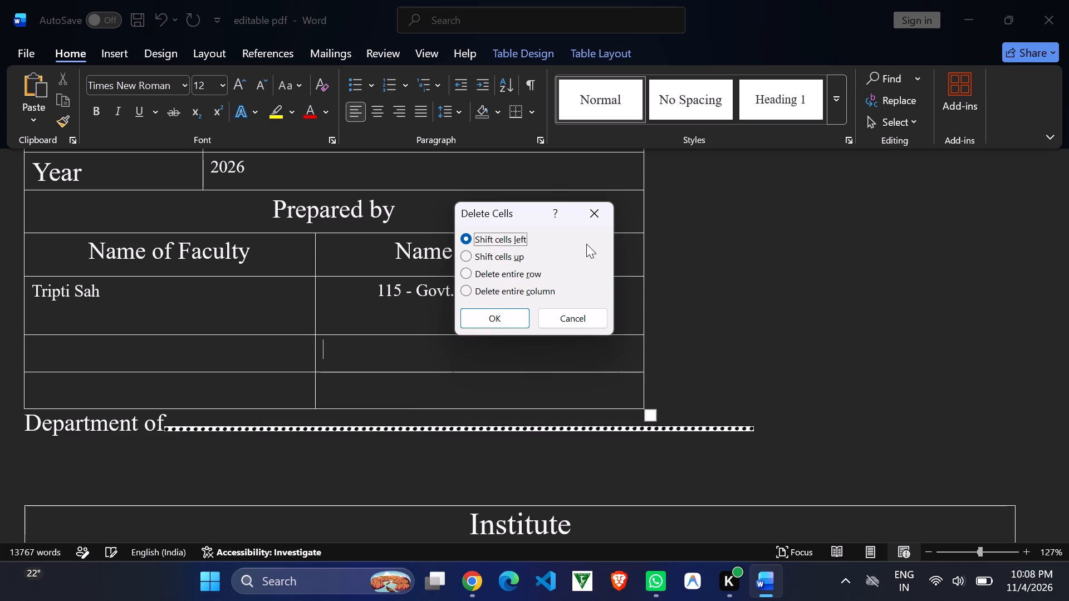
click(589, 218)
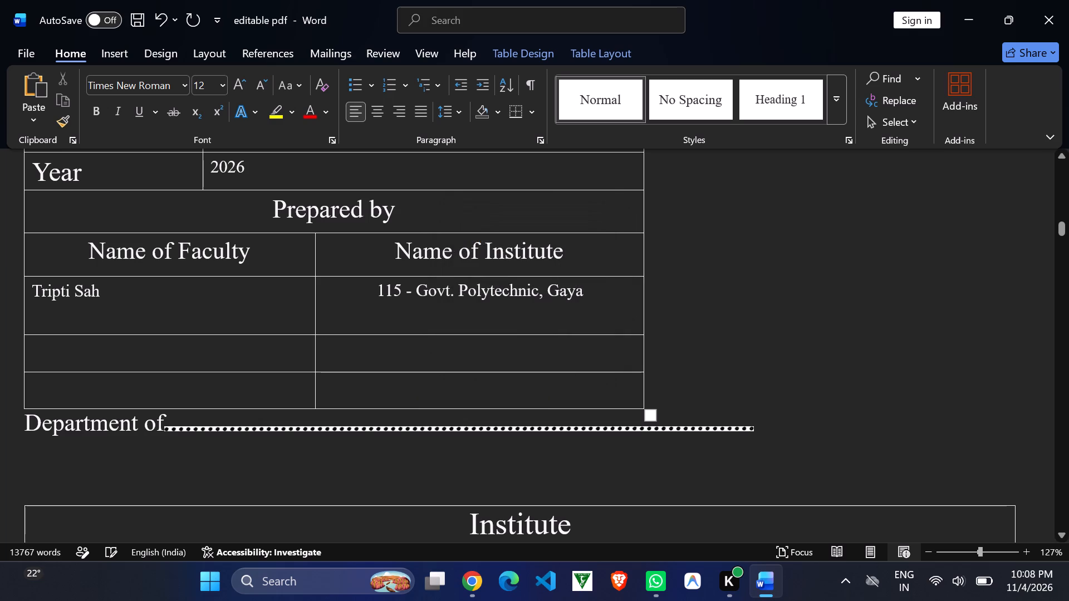
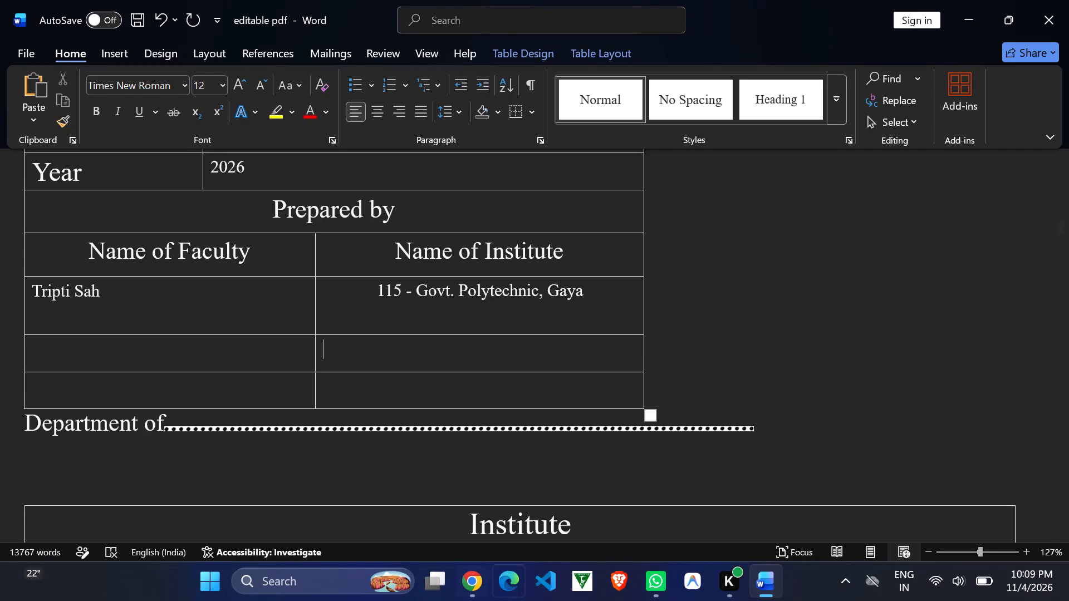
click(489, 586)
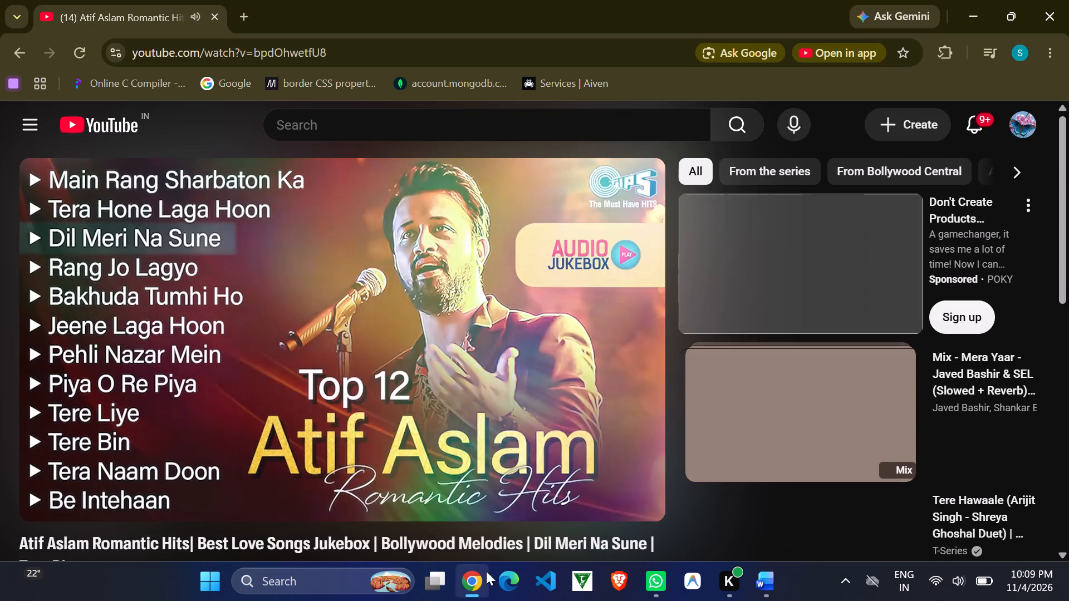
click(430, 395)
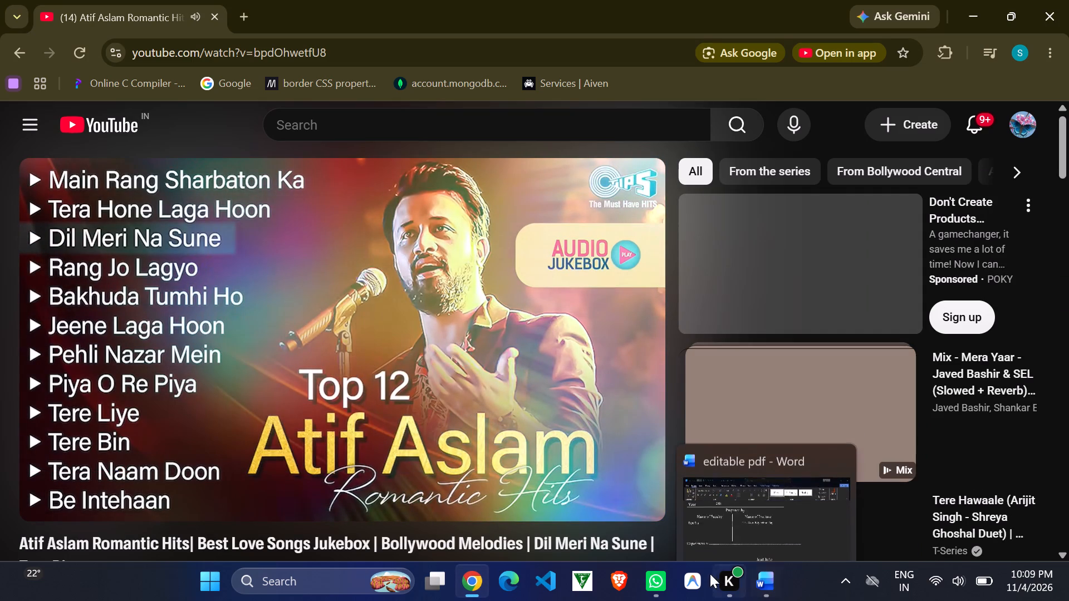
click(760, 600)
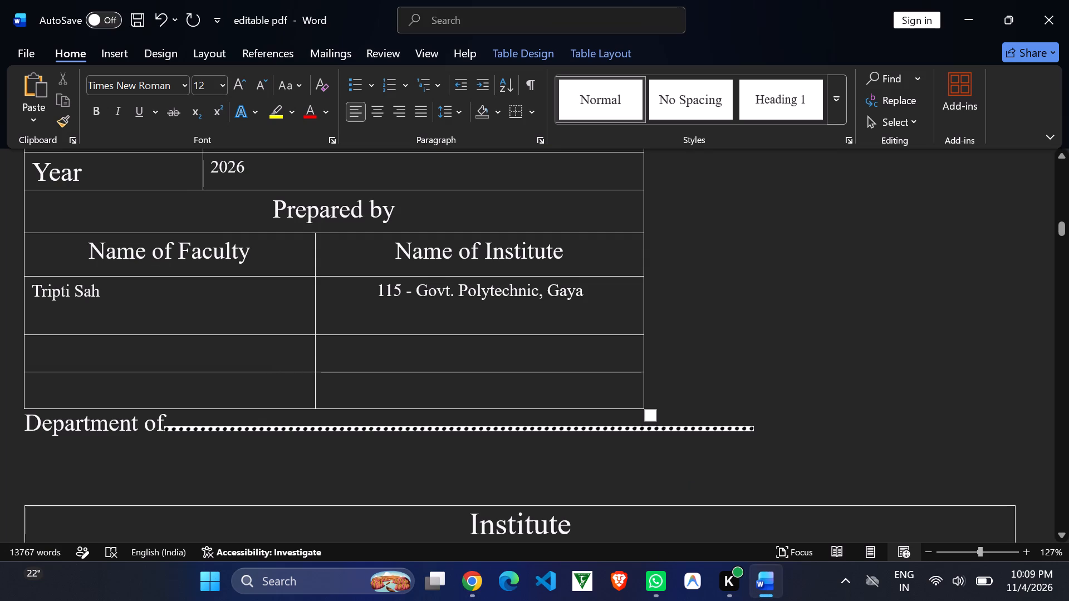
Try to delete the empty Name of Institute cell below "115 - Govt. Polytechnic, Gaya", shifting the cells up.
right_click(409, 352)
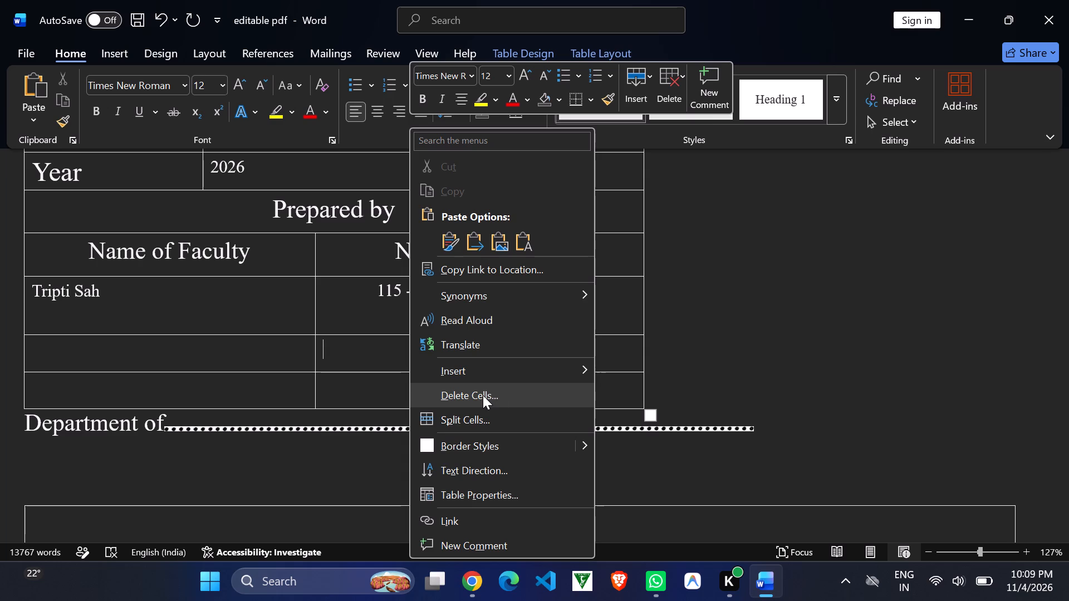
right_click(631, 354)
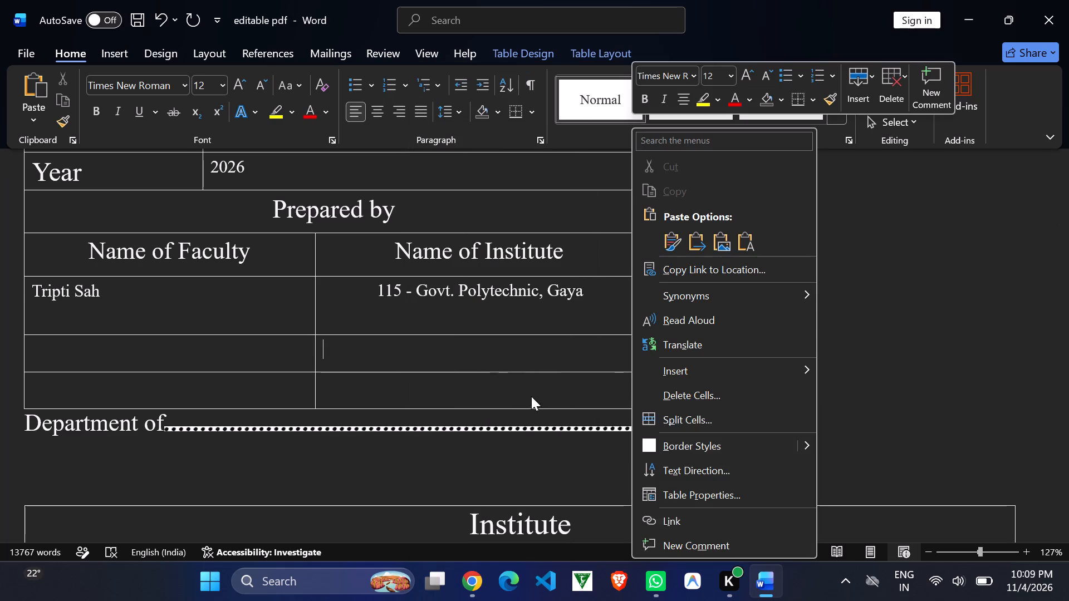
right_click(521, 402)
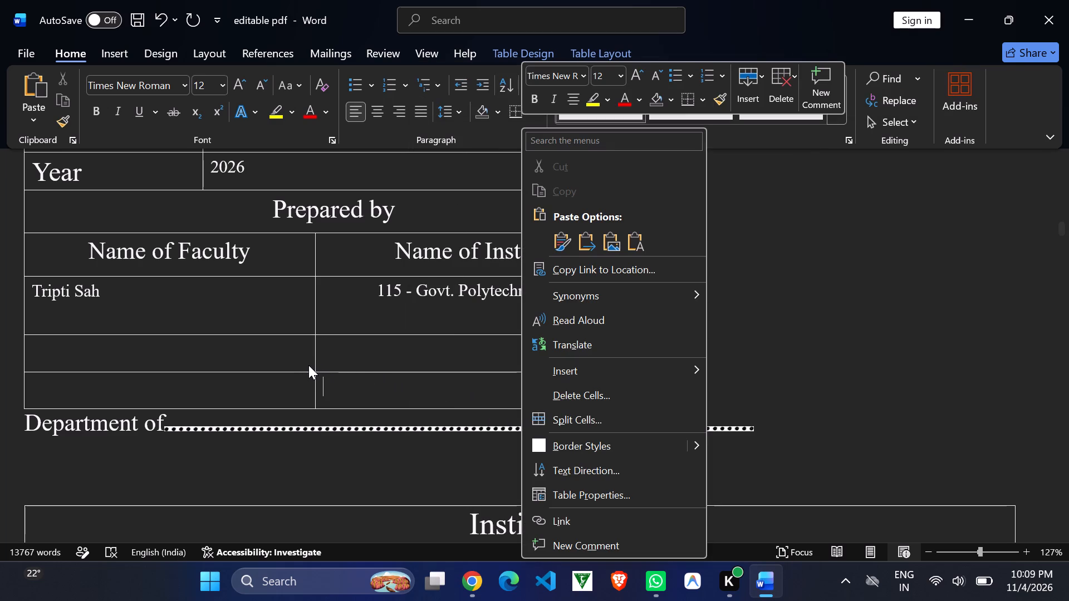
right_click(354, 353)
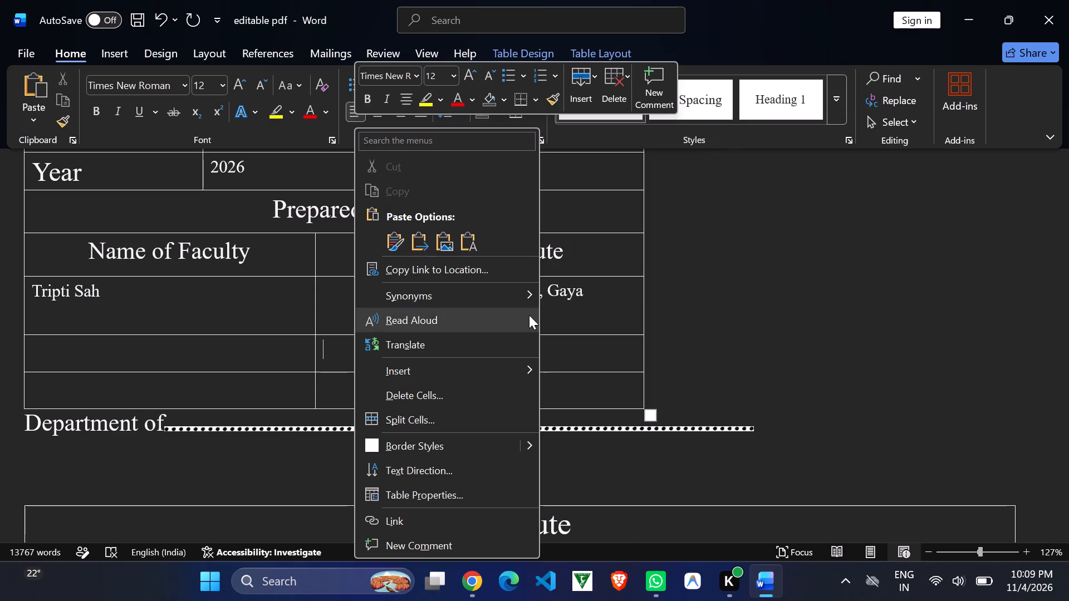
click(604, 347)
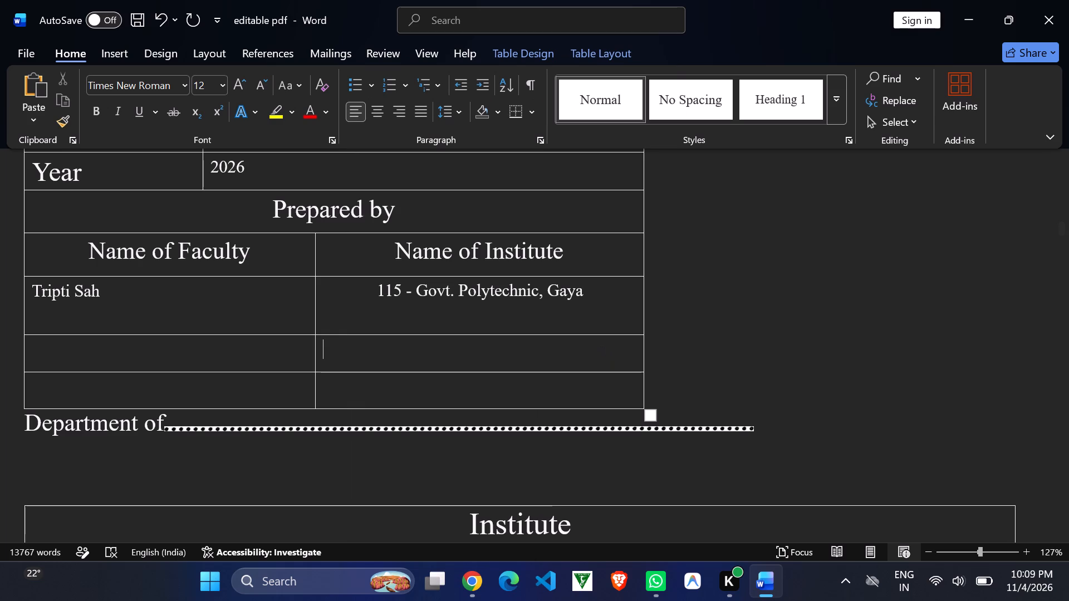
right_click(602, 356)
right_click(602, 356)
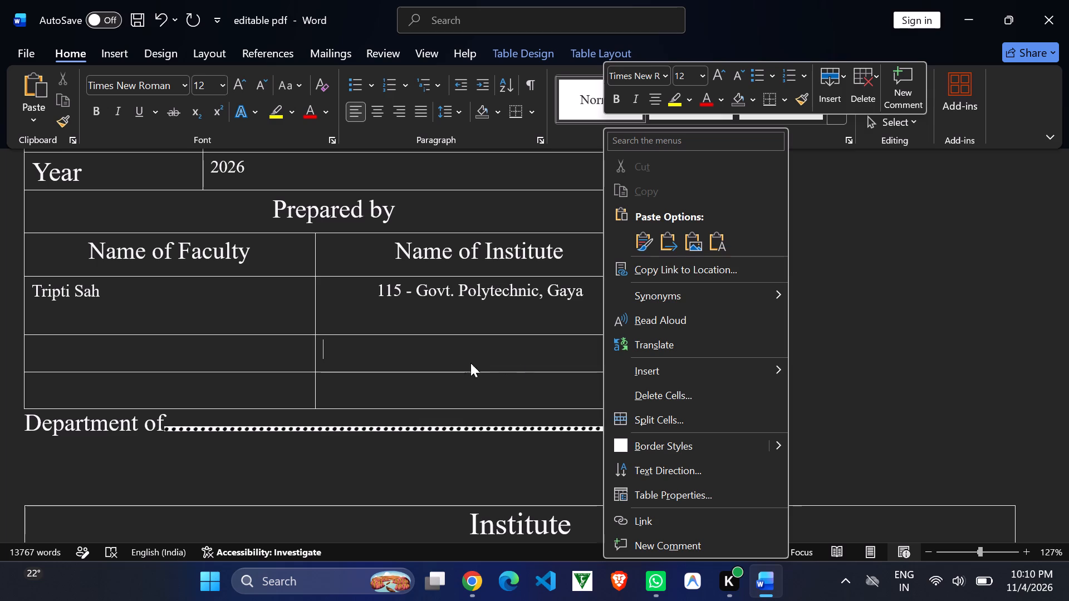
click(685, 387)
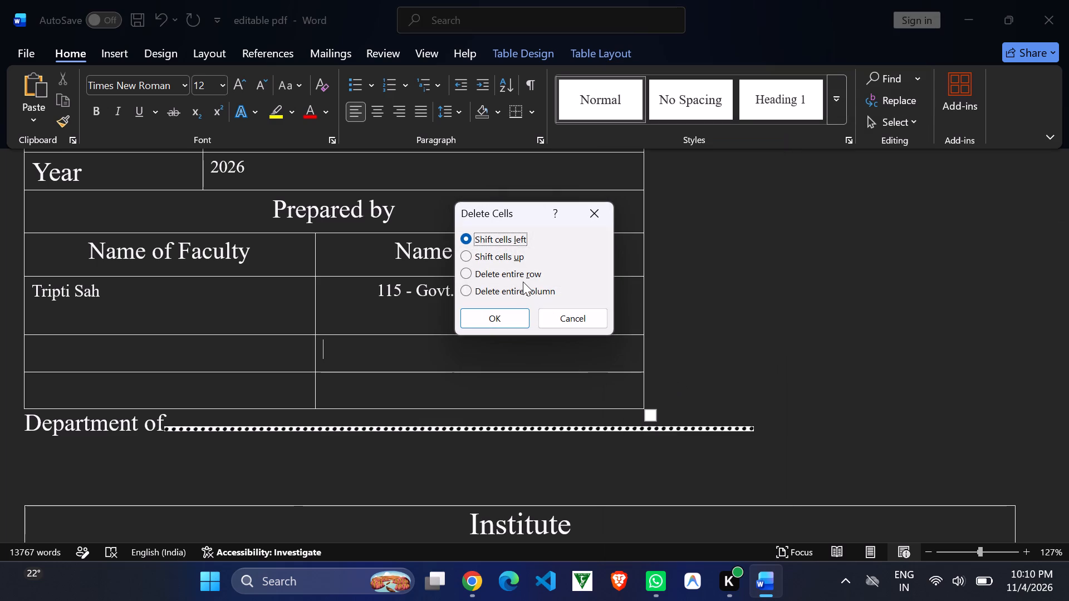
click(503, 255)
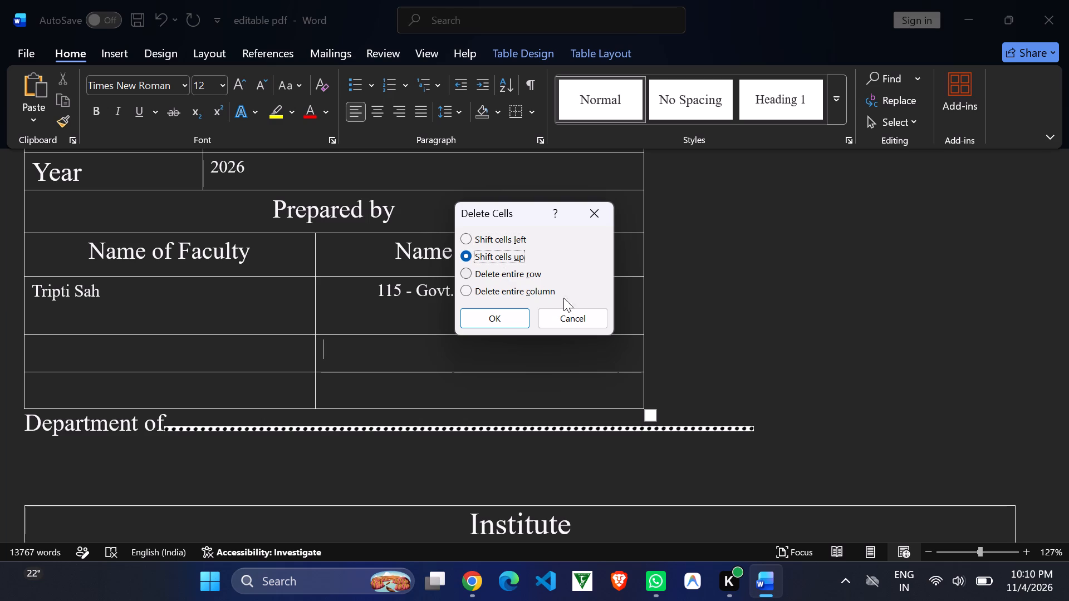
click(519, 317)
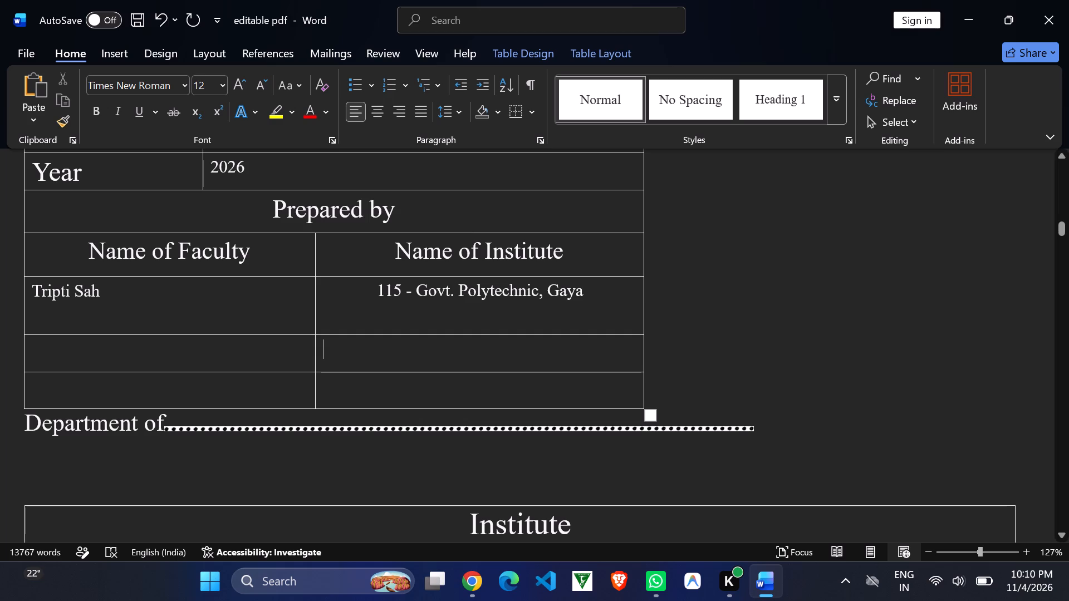
Delete the two empty rows below the faculty entry in the Prepared by section, each as an entire row.
right_click(445, 396)
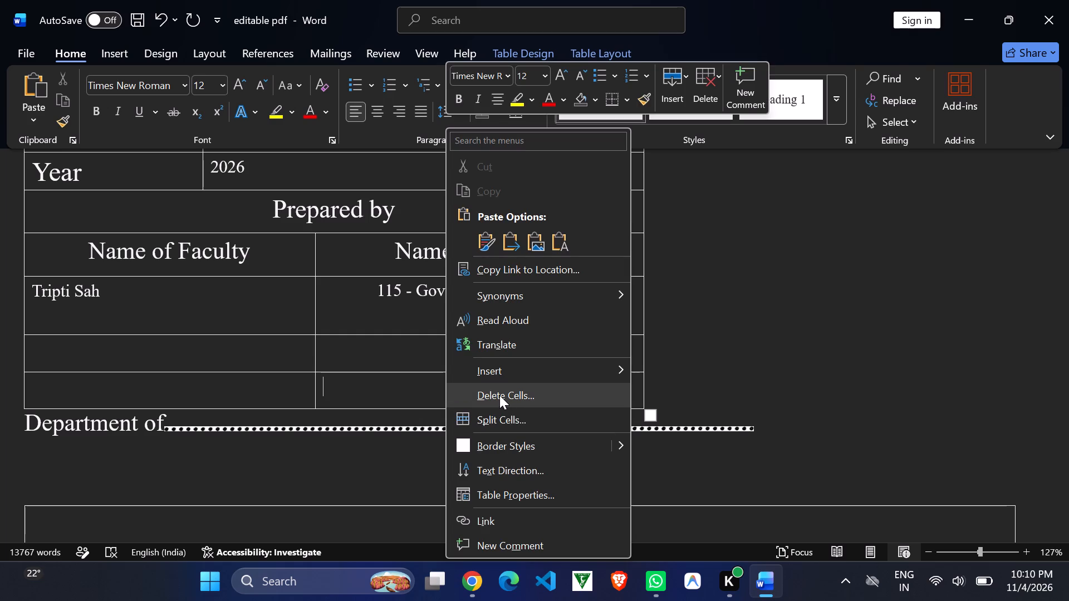
click(499, 395)
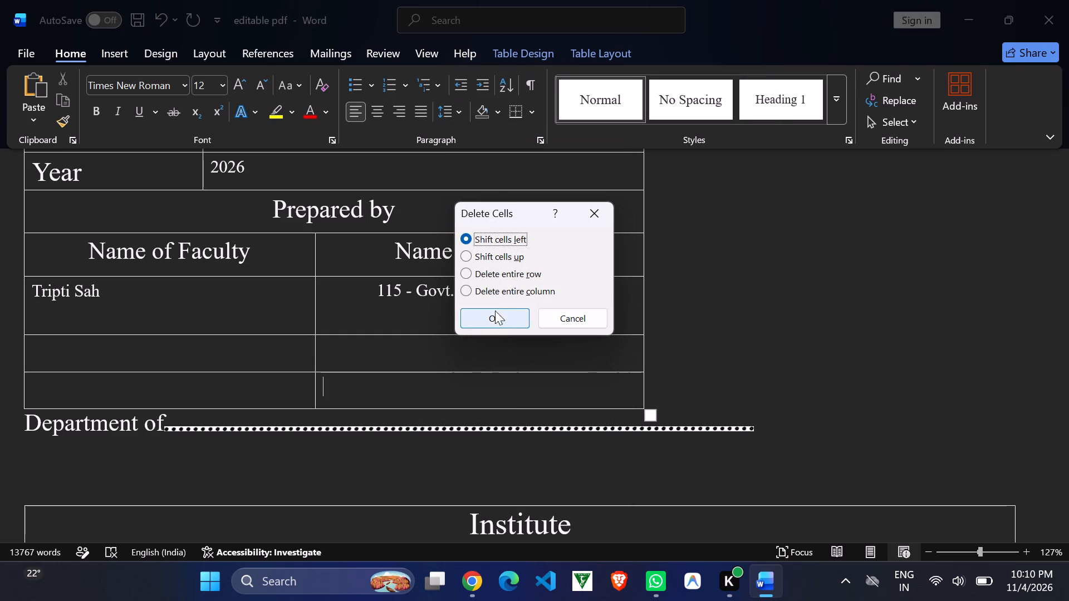
click(498, 273)
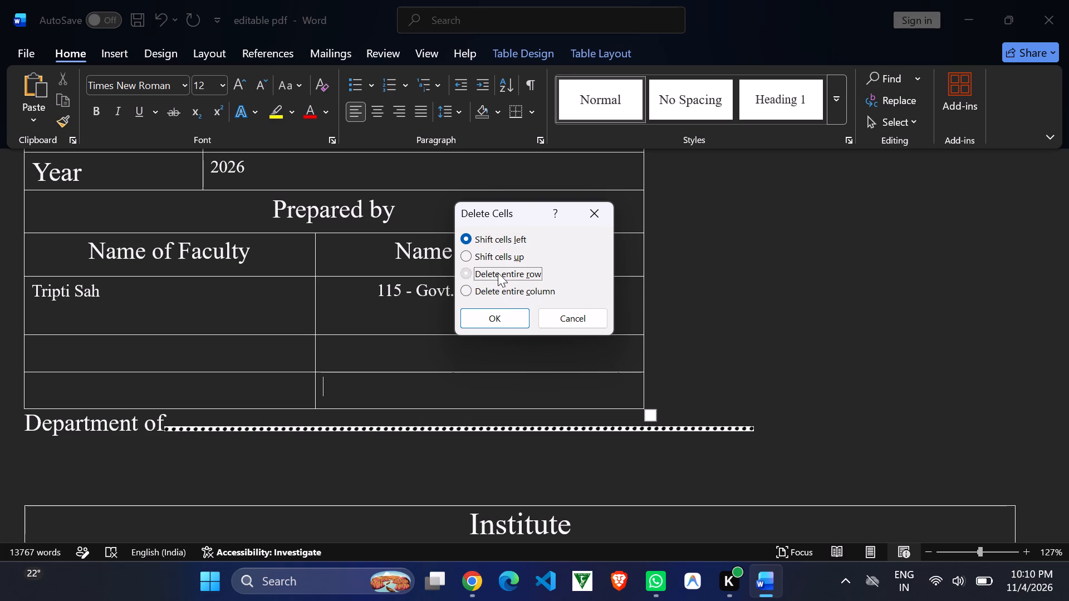
click(482, 316)
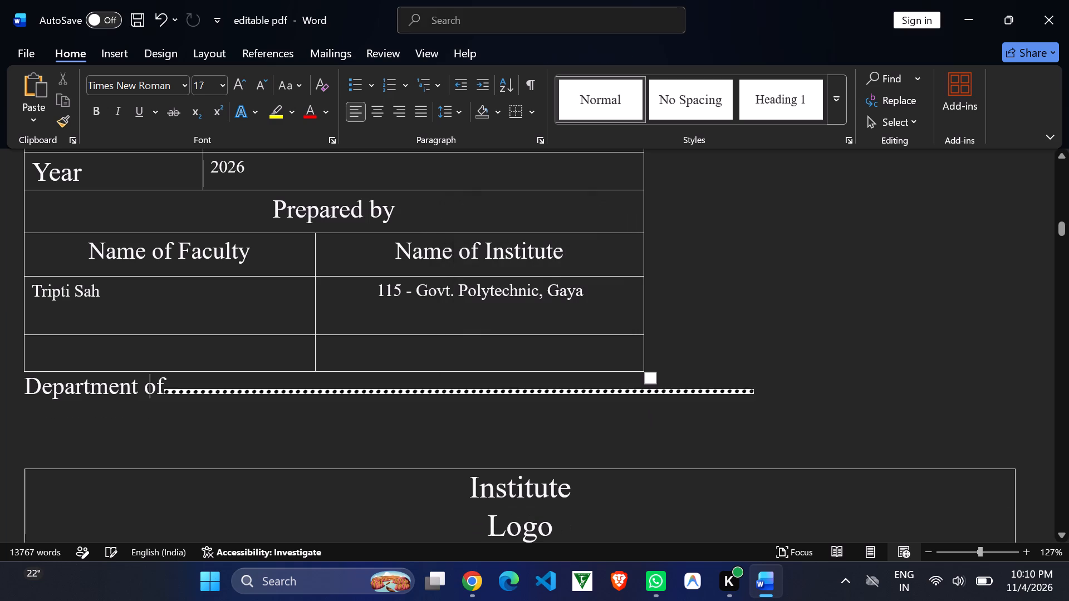
right_click(448, 349)
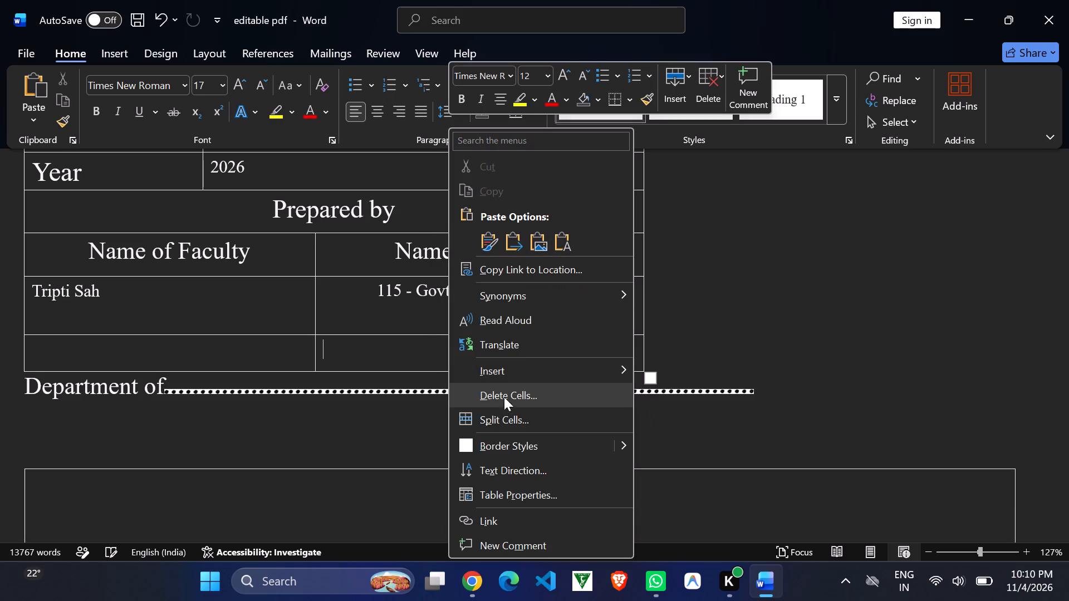
click(503, 392)
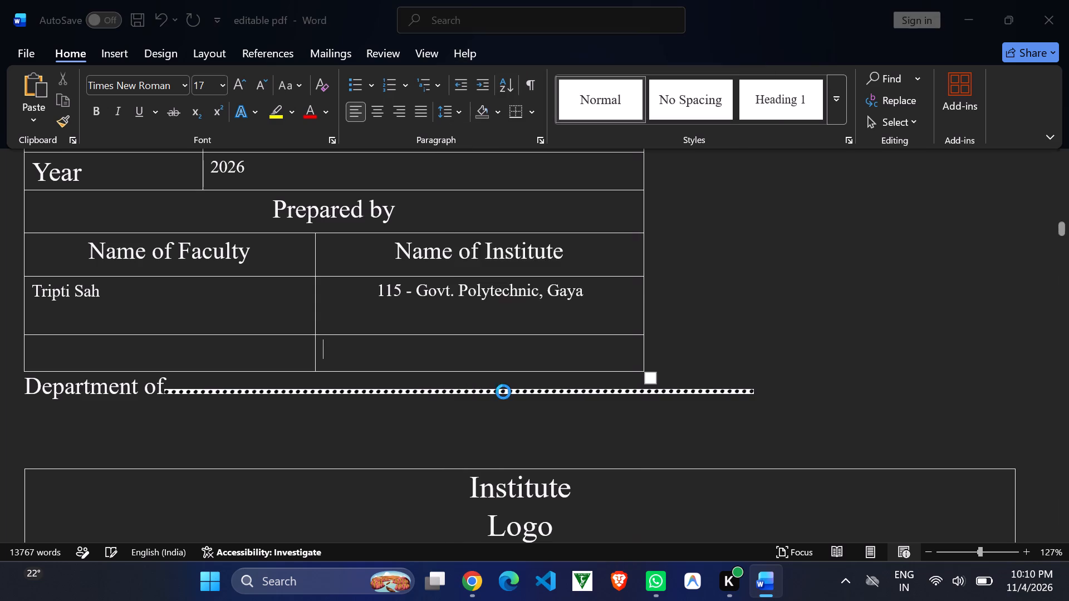
click(492, 279)
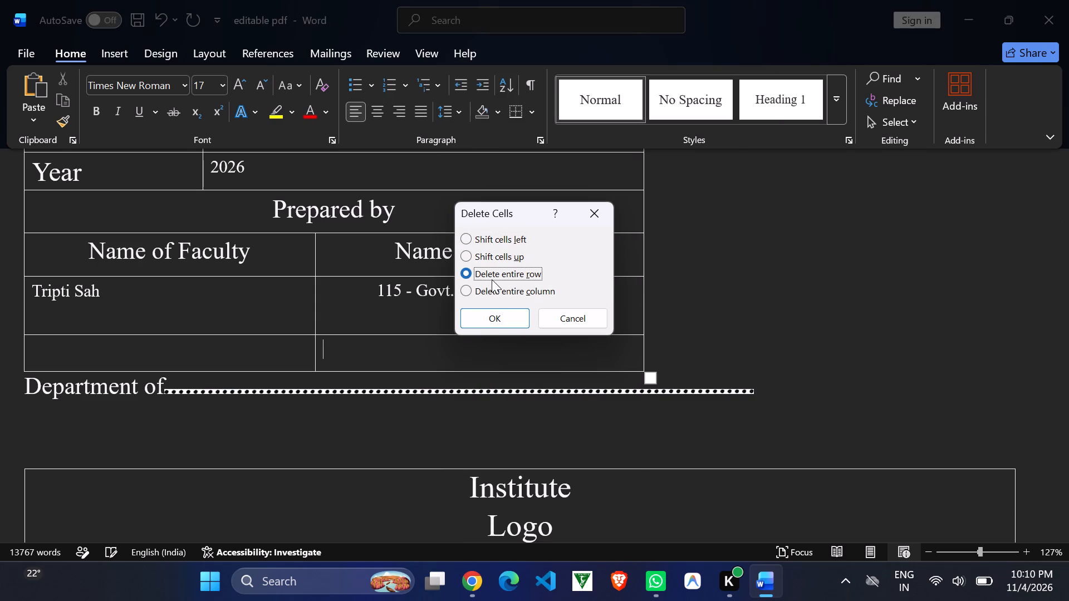
click(484, 311)
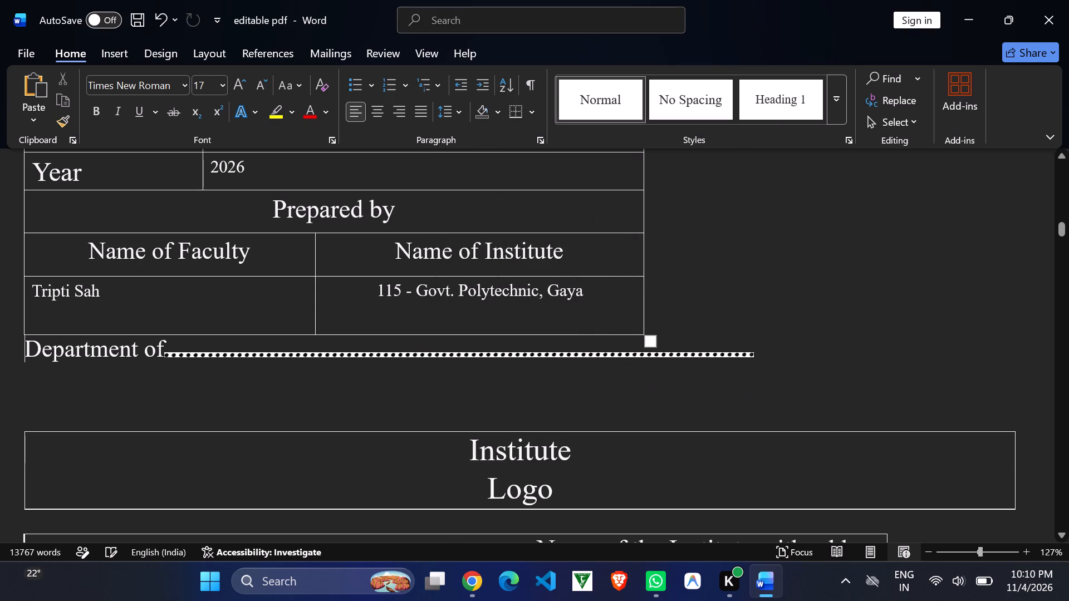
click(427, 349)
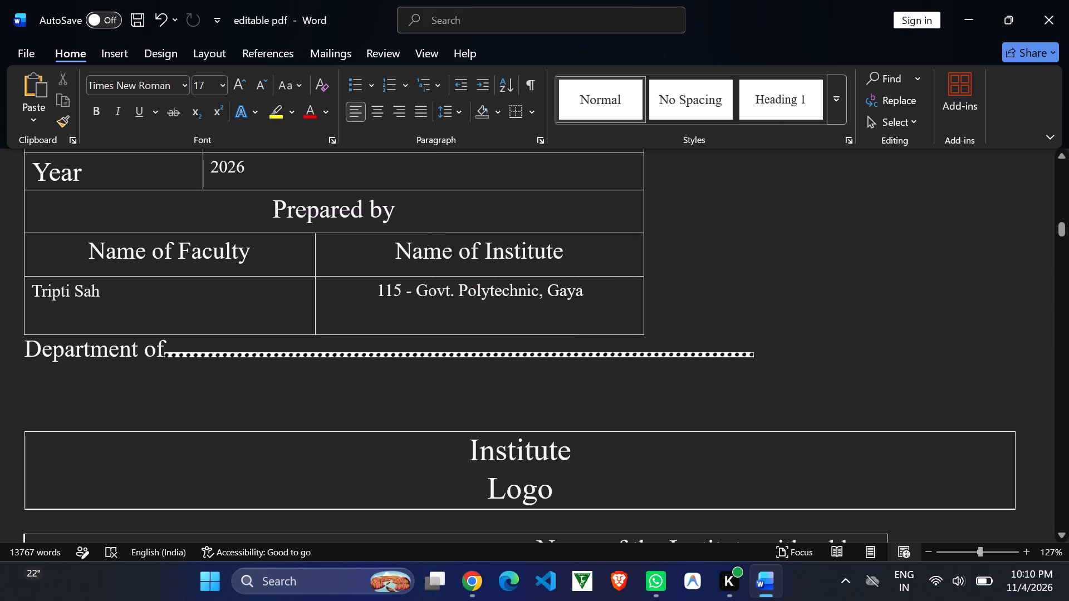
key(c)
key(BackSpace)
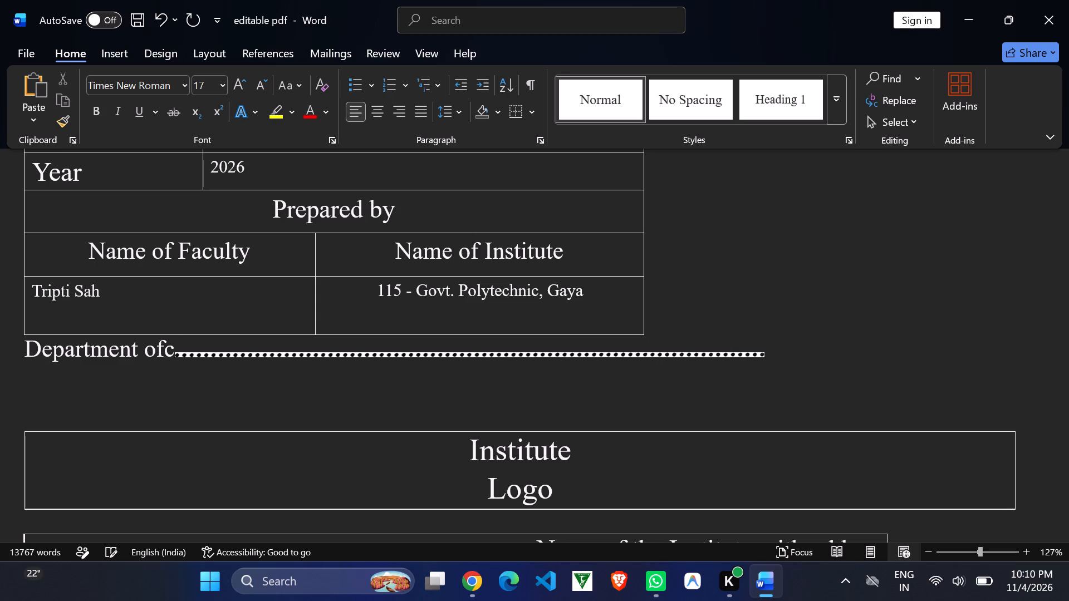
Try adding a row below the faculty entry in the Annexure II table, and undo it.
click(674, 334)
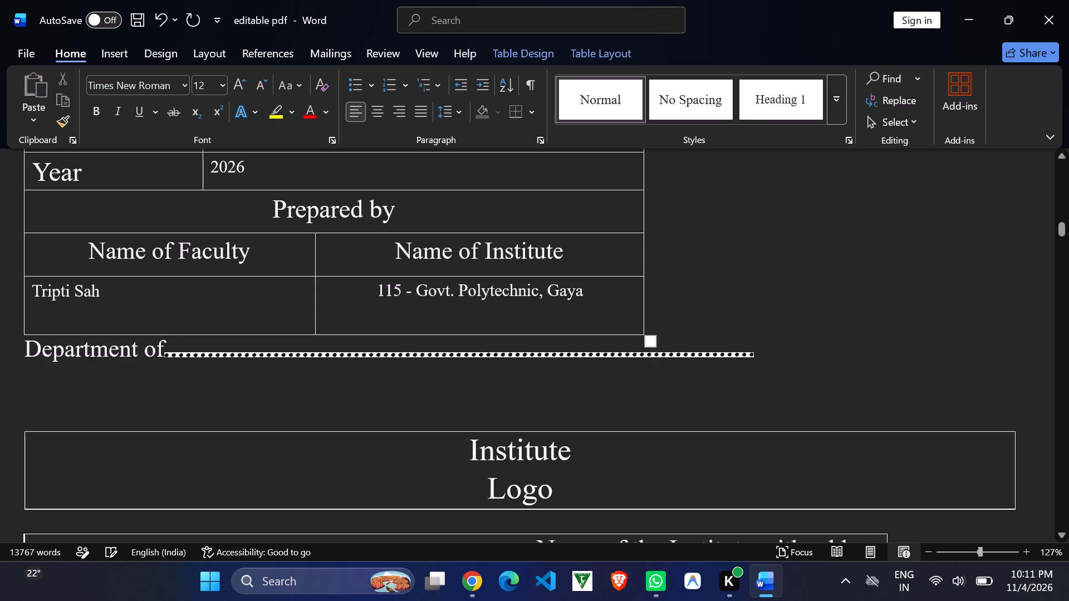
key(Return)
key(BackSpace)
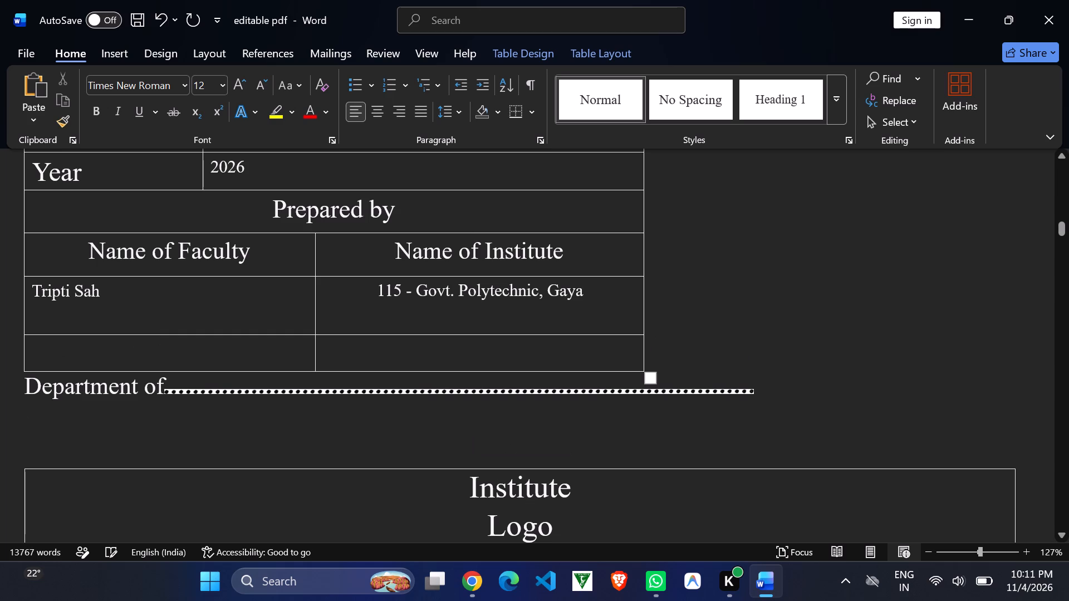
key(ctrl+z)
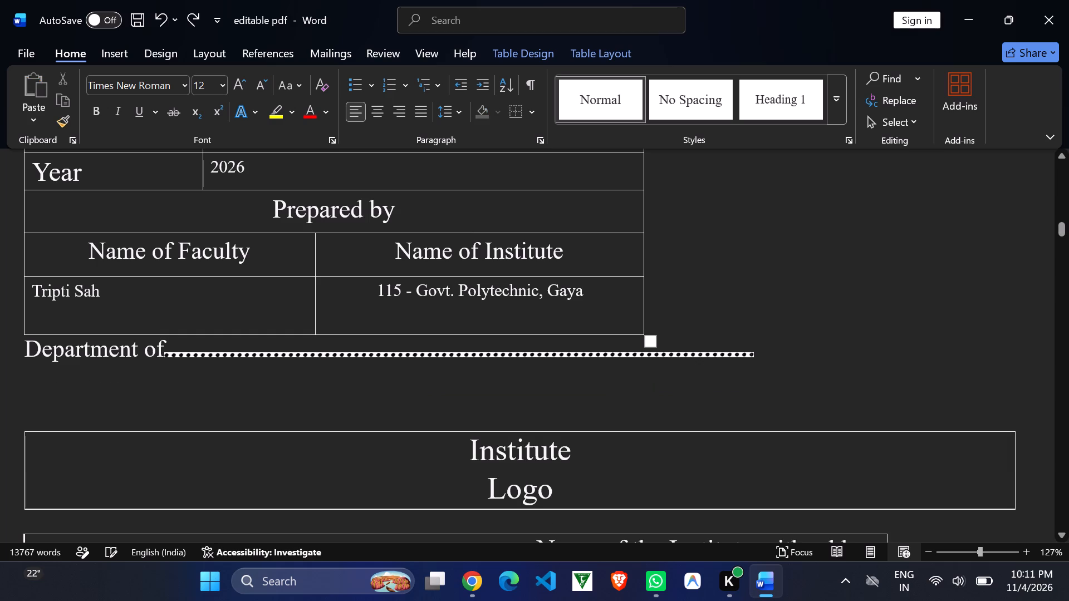
Resize the Annexure II cover table from its lower corner so it is slightly narrower.
click(477, 342)
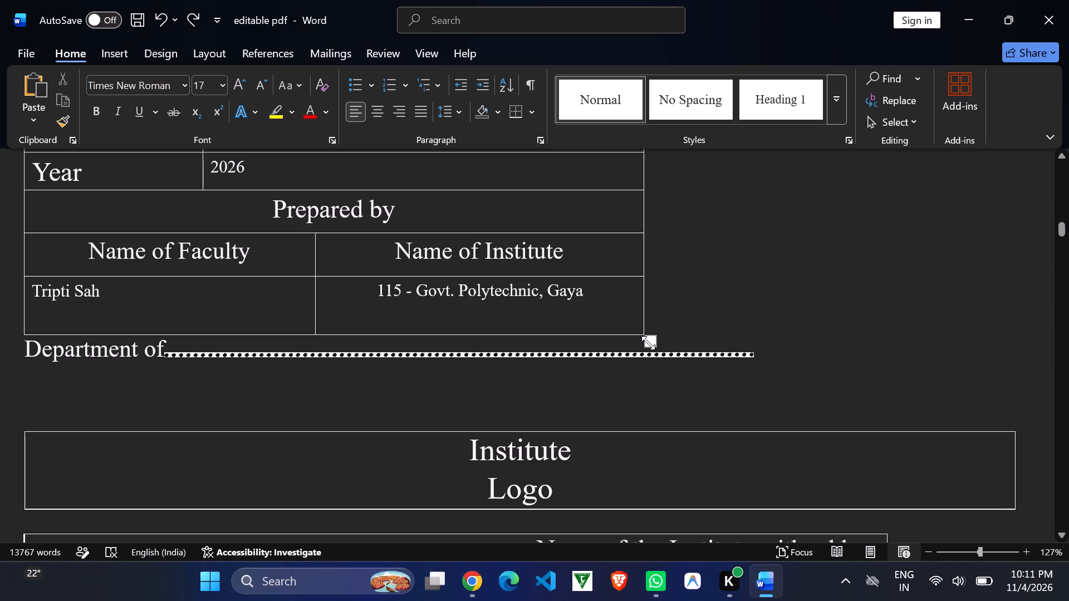
drag(648, 341, 641, 333)
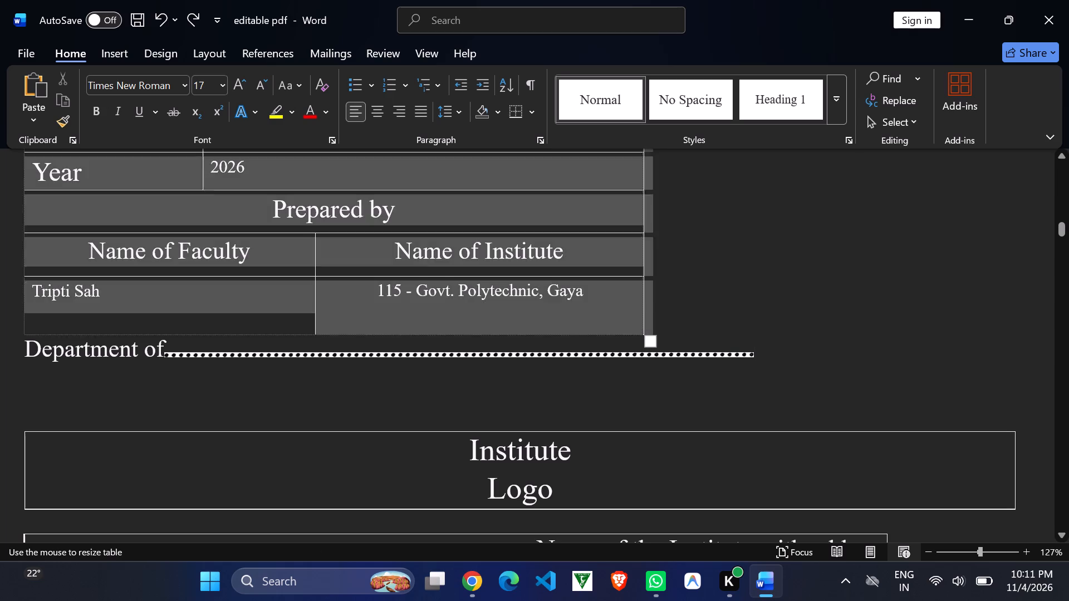
drag(641, 333, 640, 330)
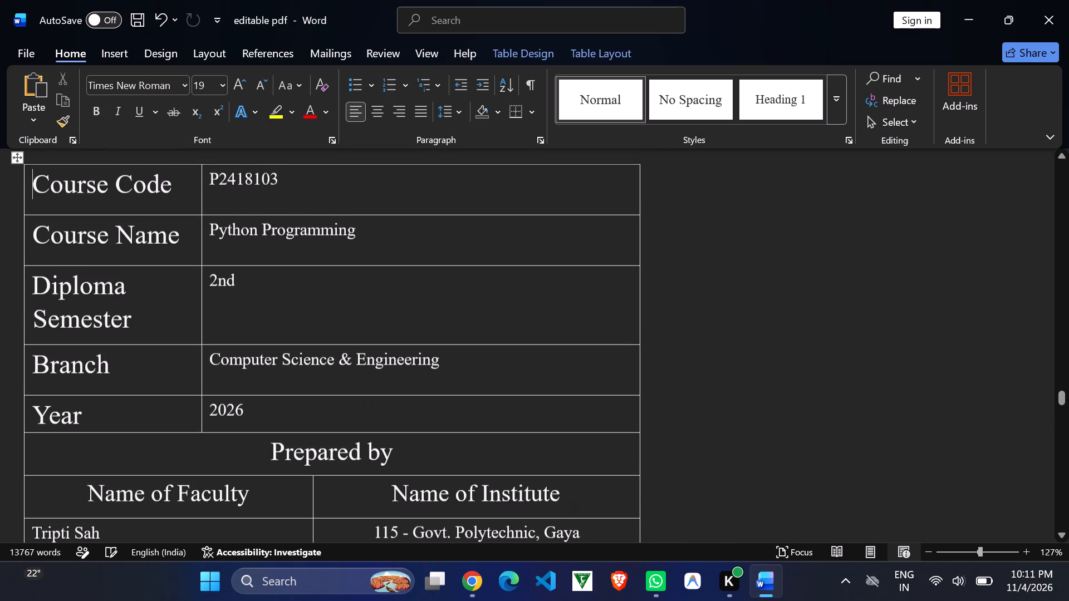
Delete the dotted line picture after "Department of" below the cover table.
scroll(506, 344, down, 1)
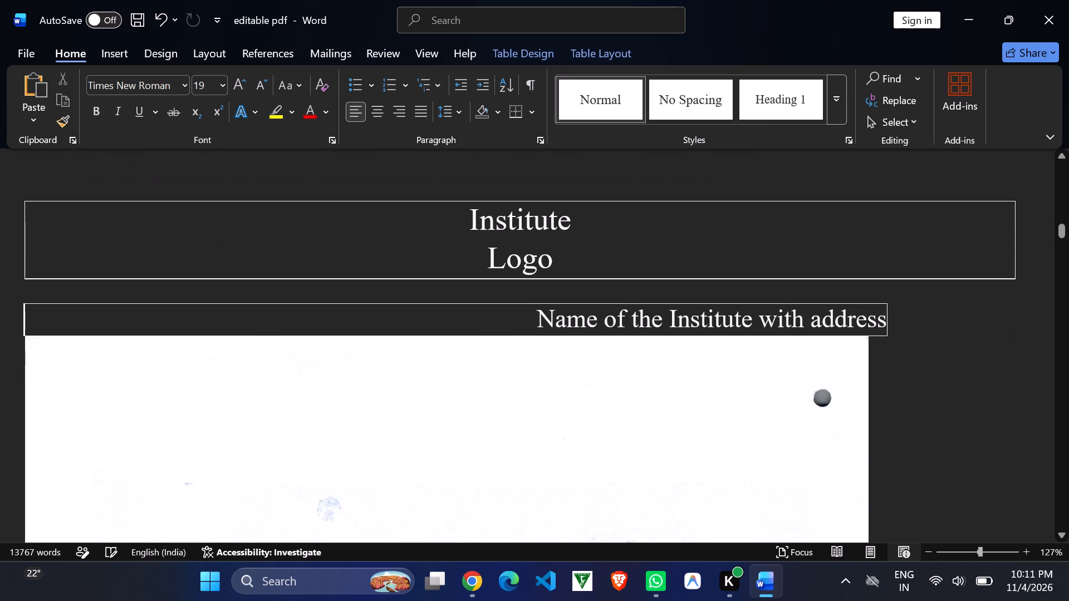
scroll(506, 344, down, 1)
scroll(506, 344, up, 5)
scroll(479, 412, up, 1)
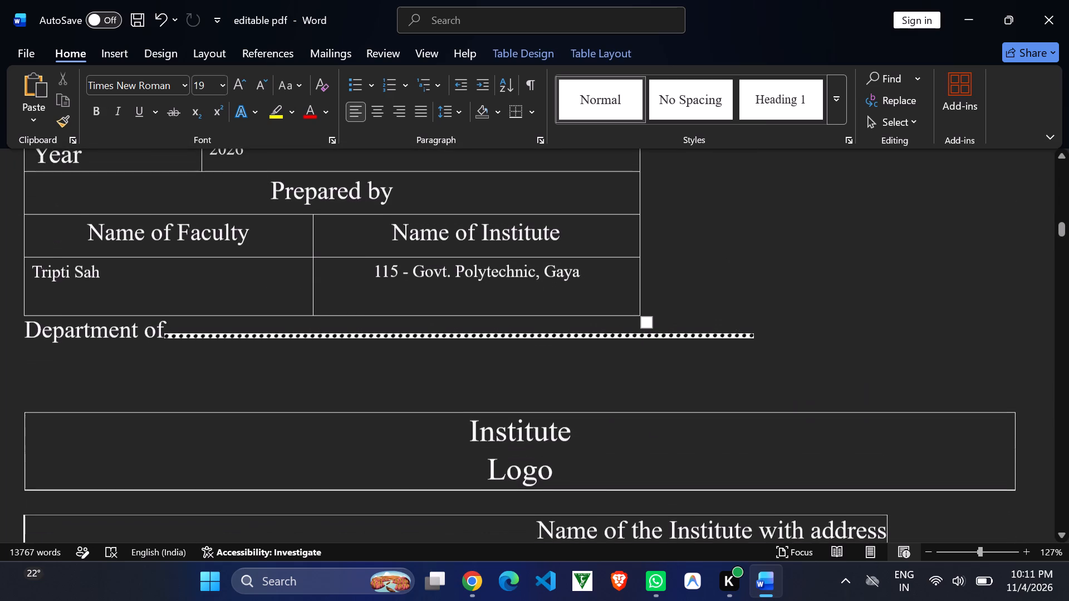
click(476, 457)
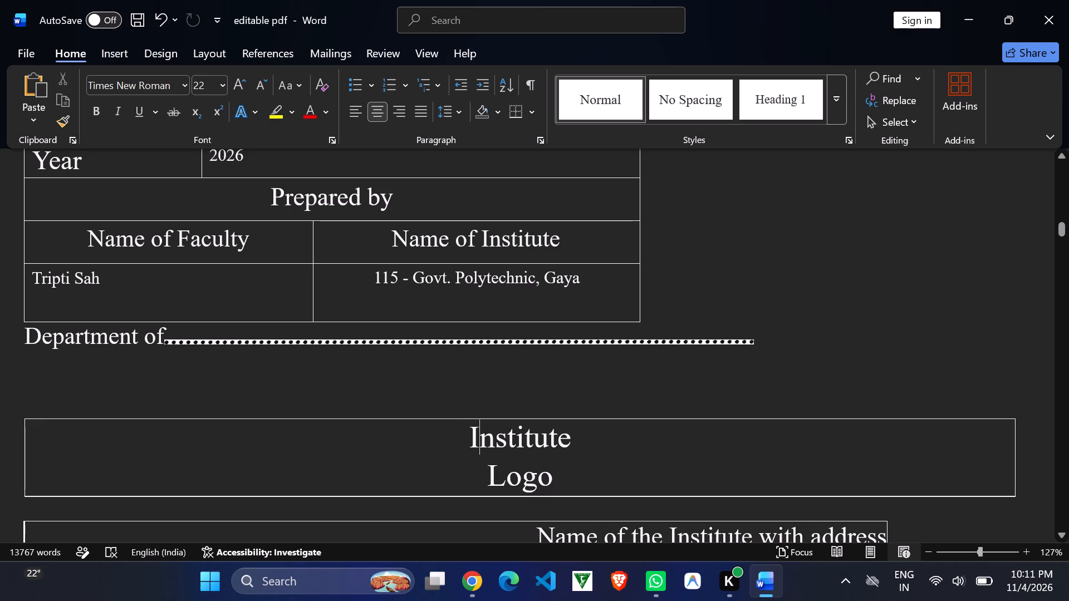
click(679, 309)
click(766, 324)
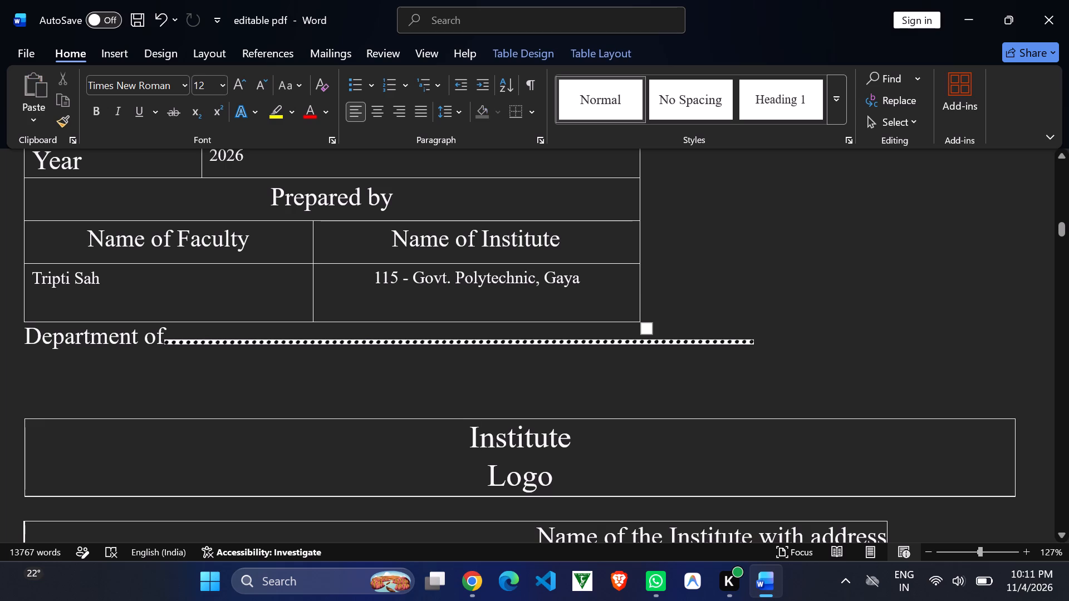
click(710, 323)
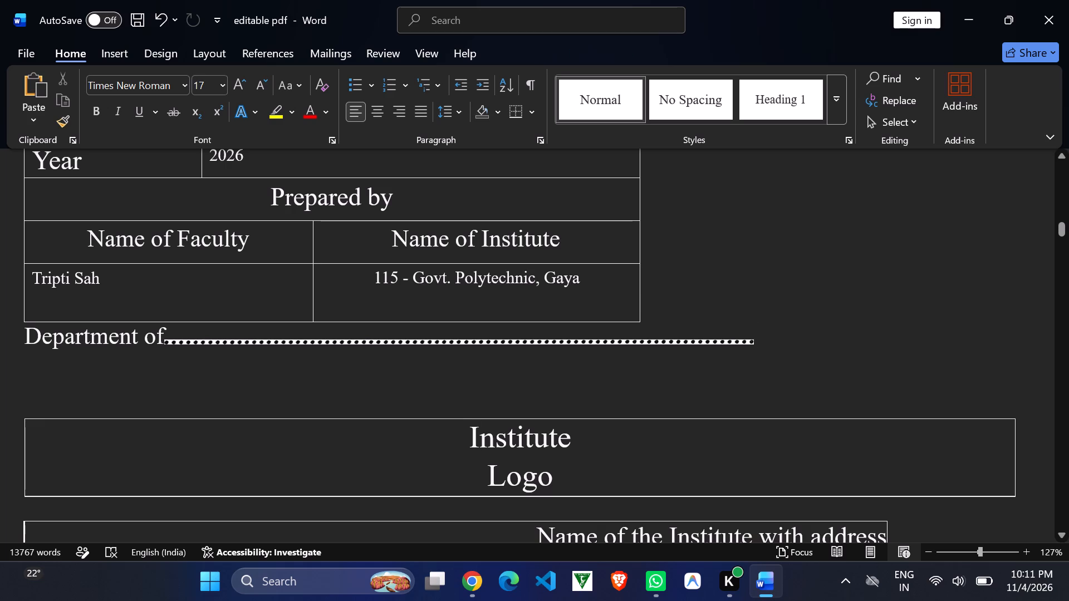
key(BackSpace)
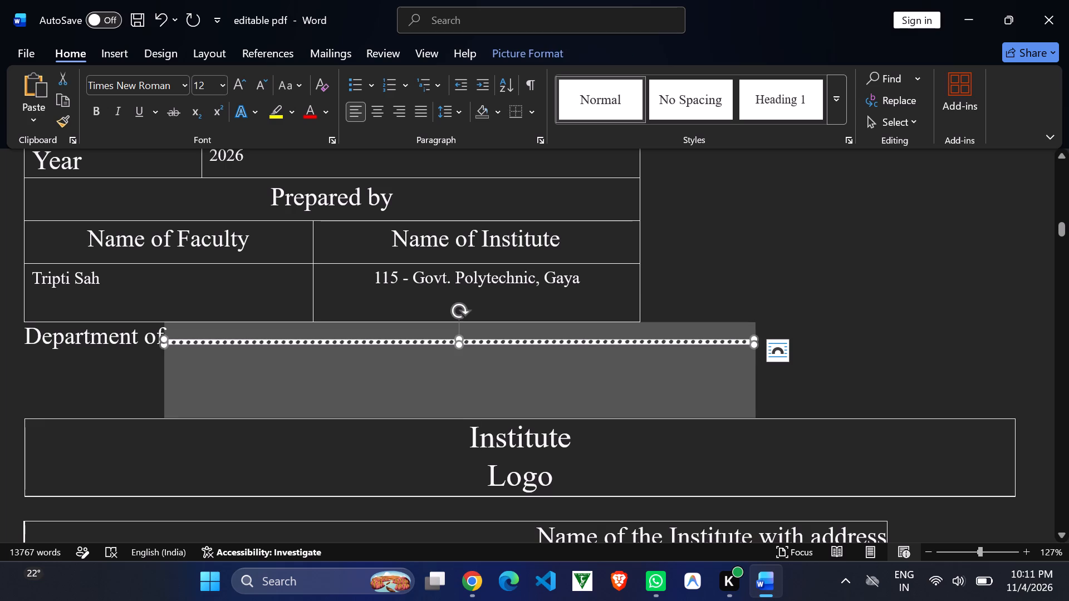
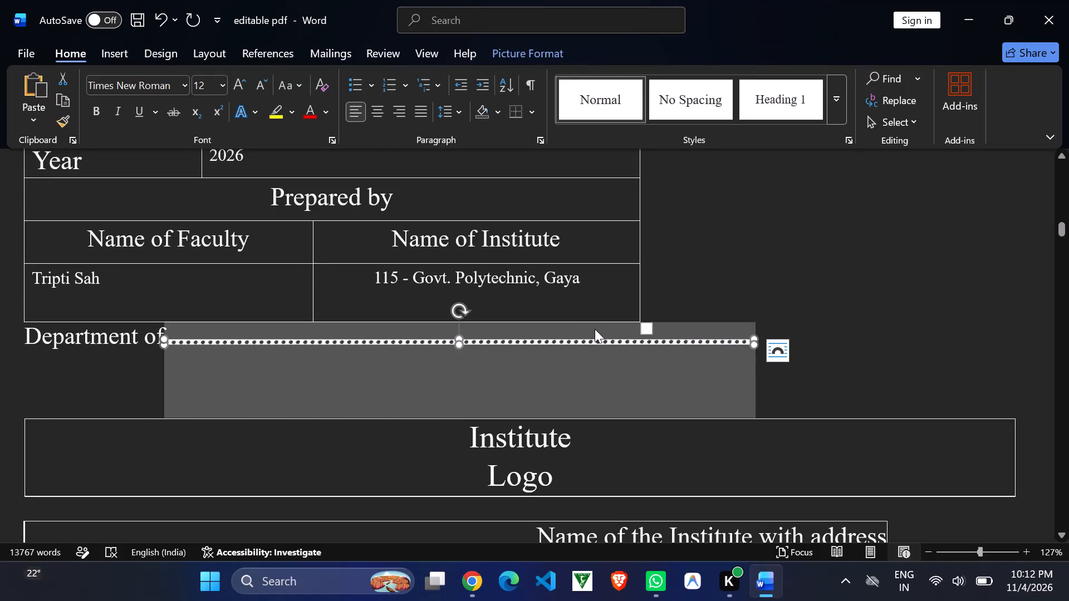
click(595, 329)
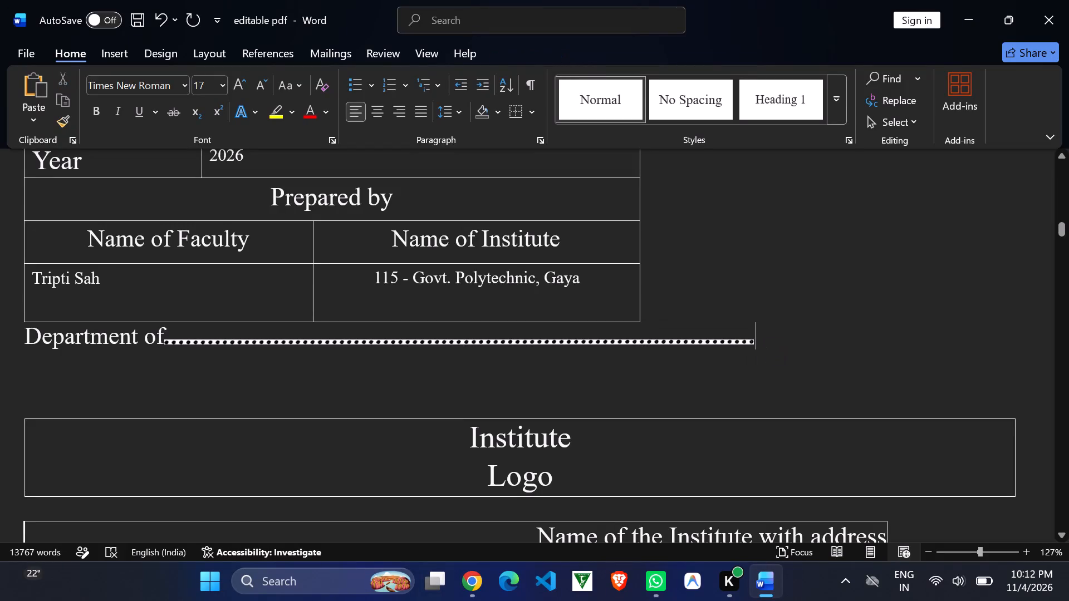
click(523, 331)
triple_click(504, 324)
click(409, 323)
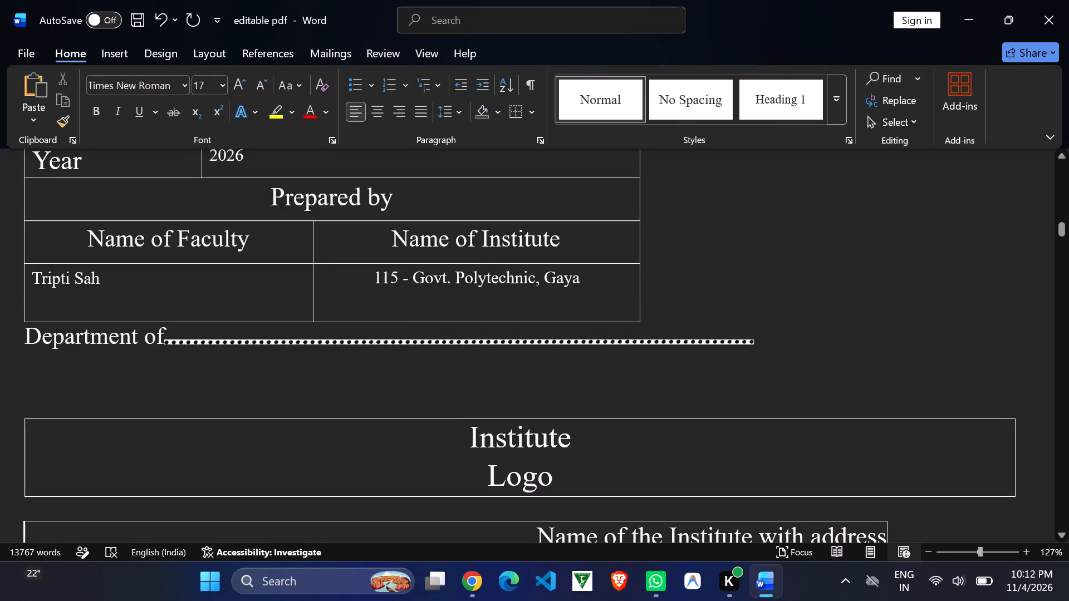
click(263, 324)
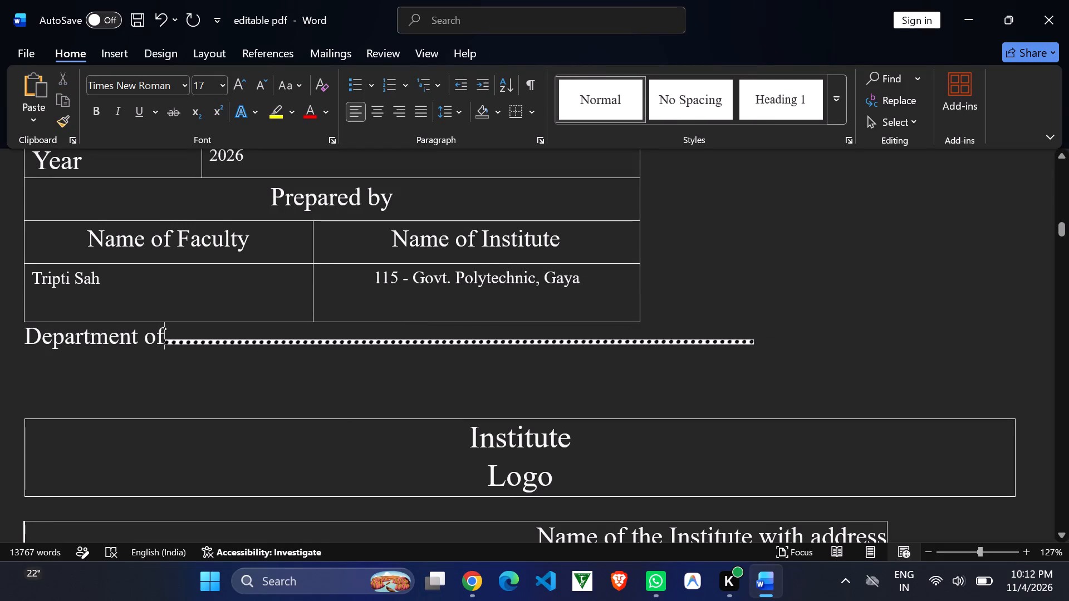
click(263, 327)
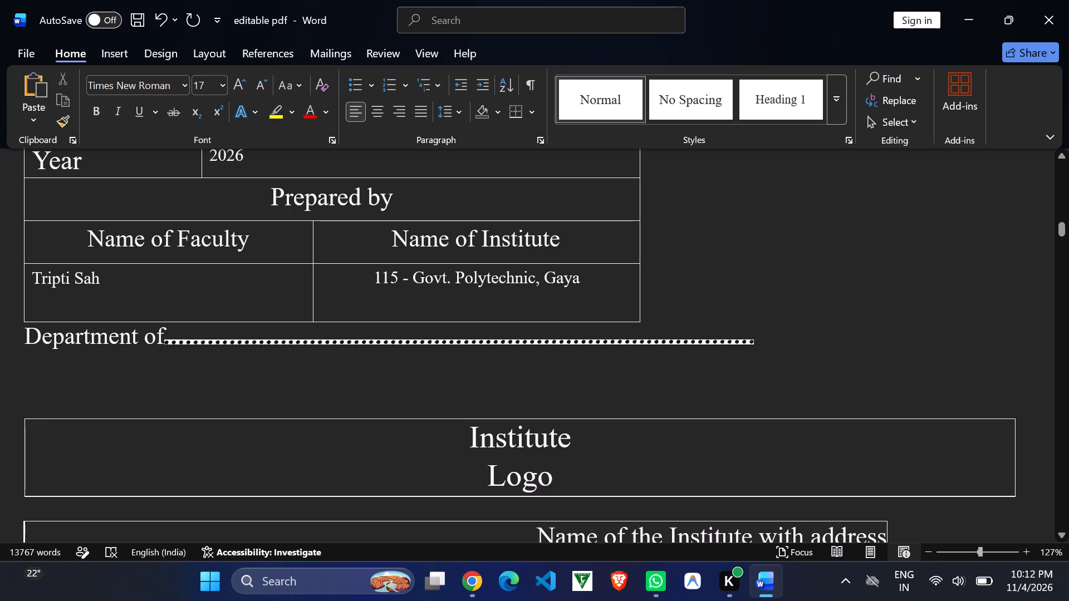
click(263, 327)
Select the dotted line picture after "Department of" and look over its layout and picture formatting options.
click(774, 352)
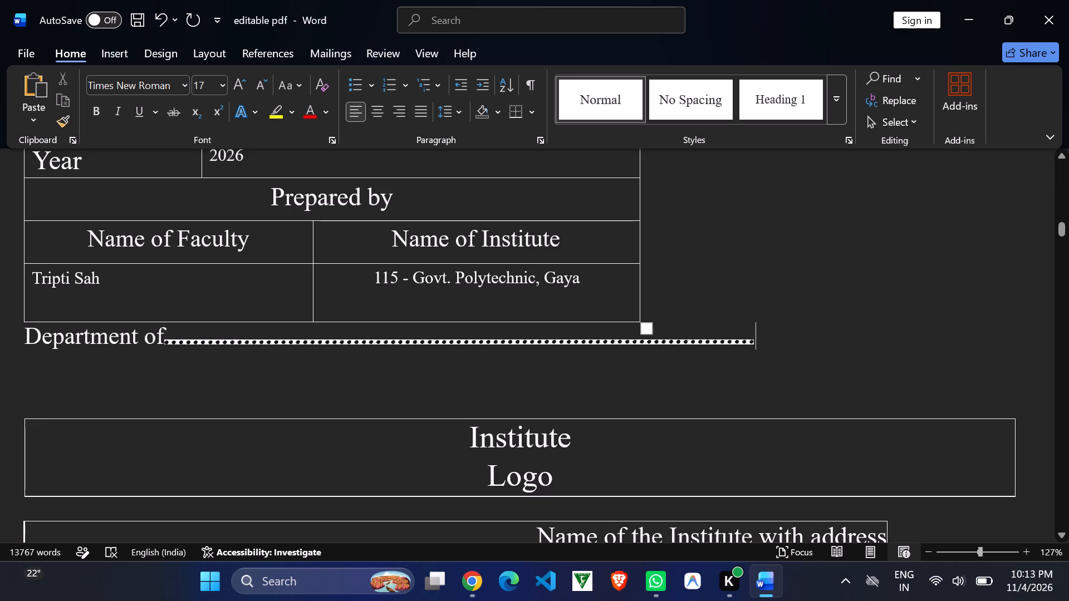
key(BackSpace)
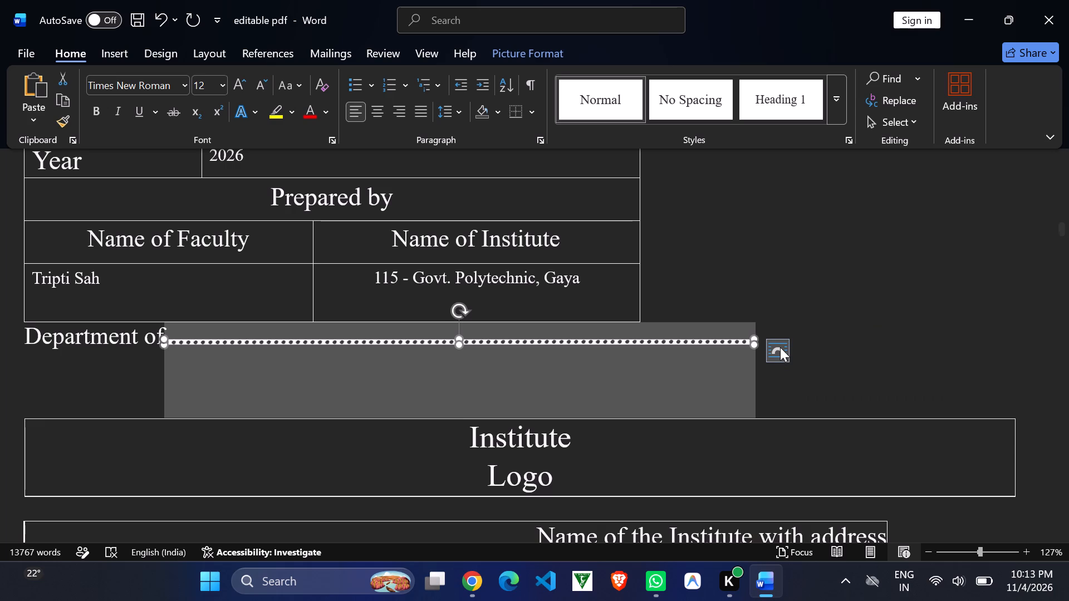
click(780, 347)
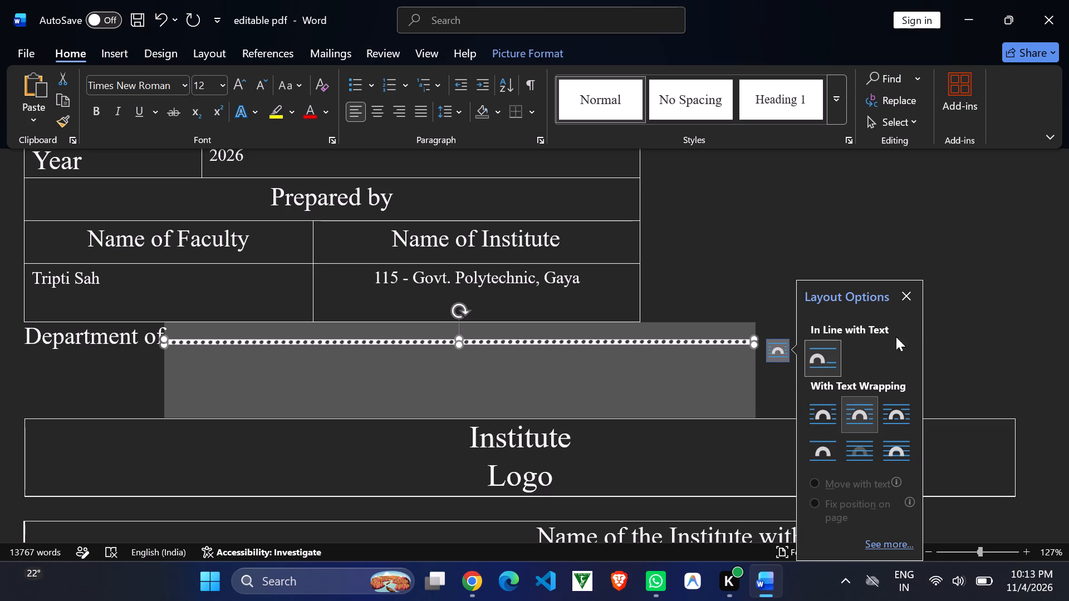
click(910, 303)
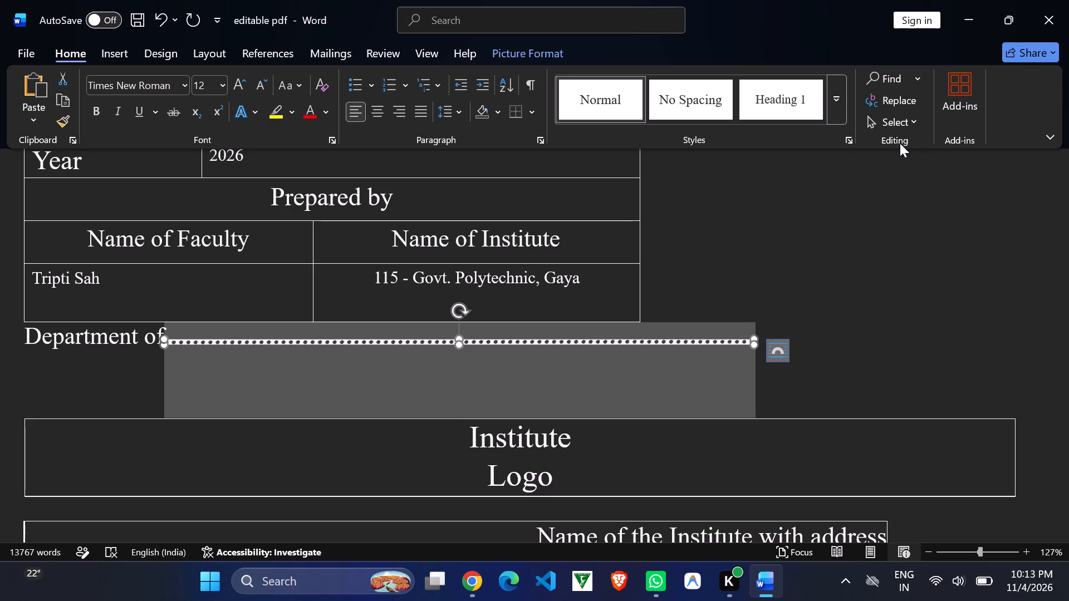
click(540, 58)
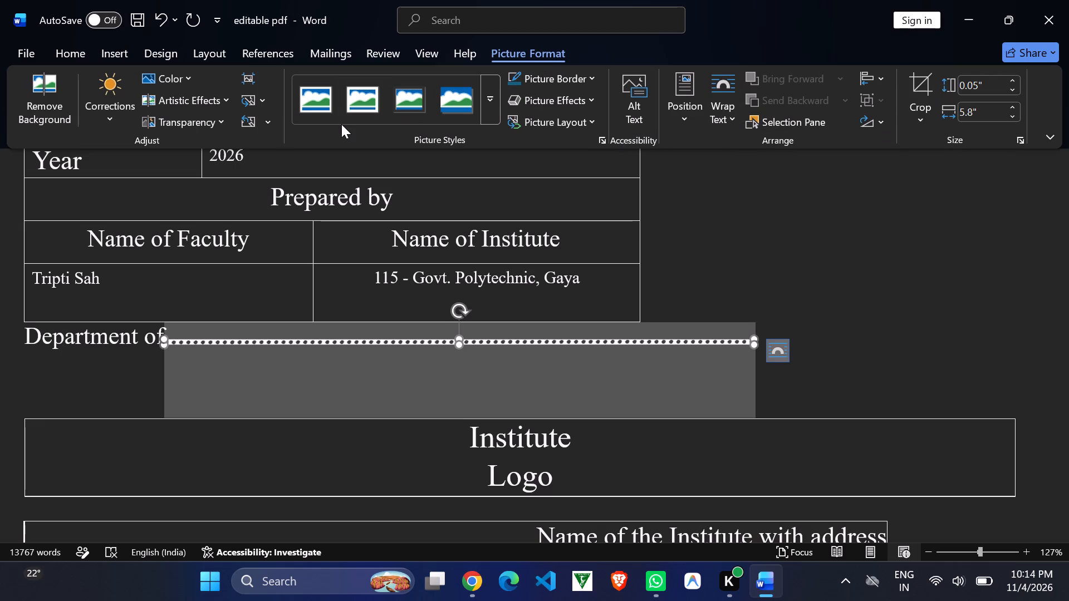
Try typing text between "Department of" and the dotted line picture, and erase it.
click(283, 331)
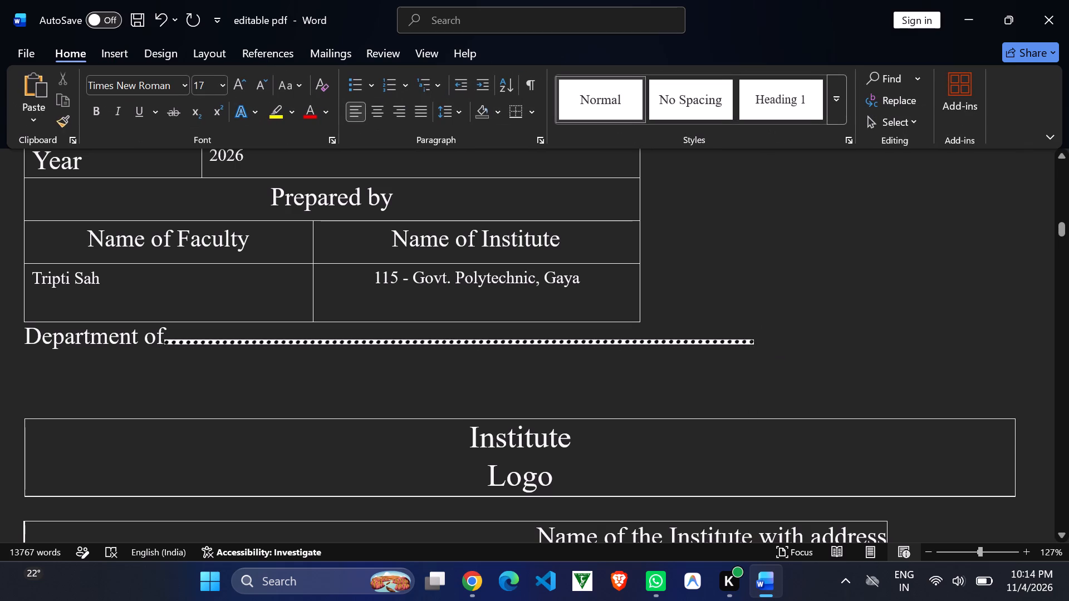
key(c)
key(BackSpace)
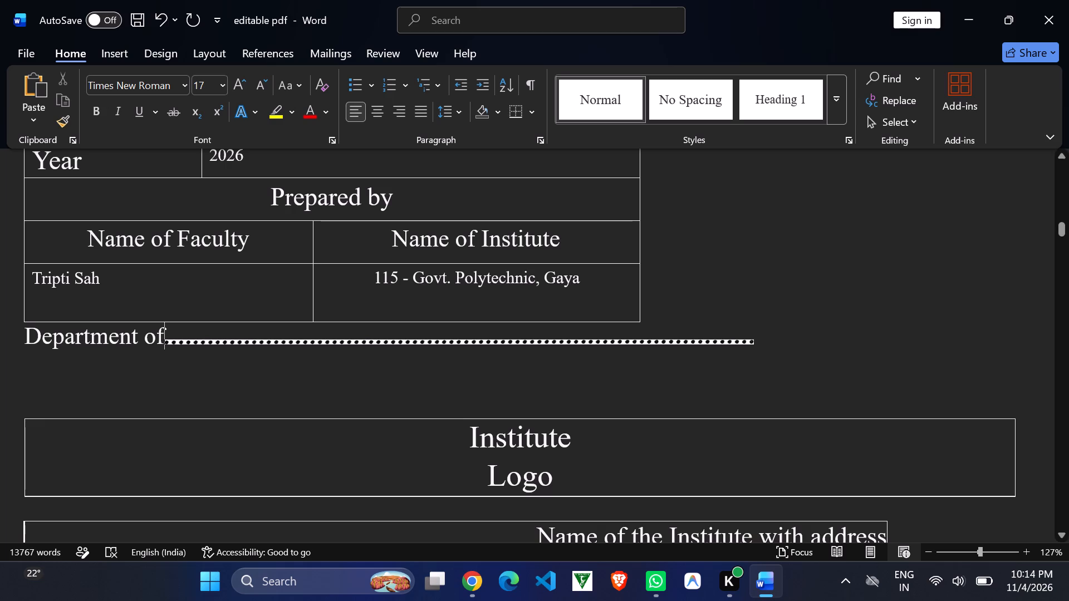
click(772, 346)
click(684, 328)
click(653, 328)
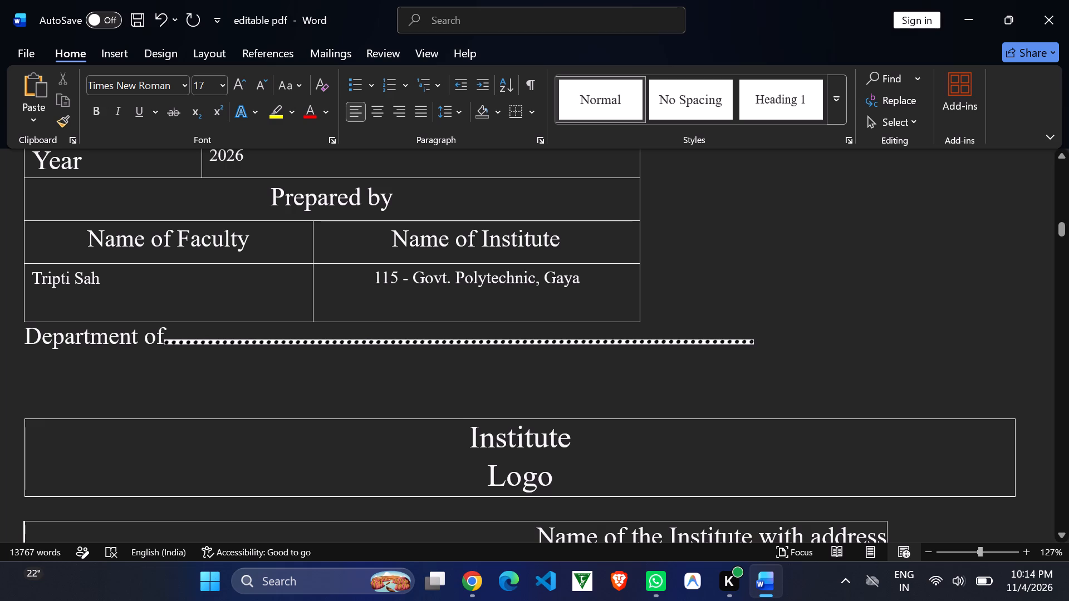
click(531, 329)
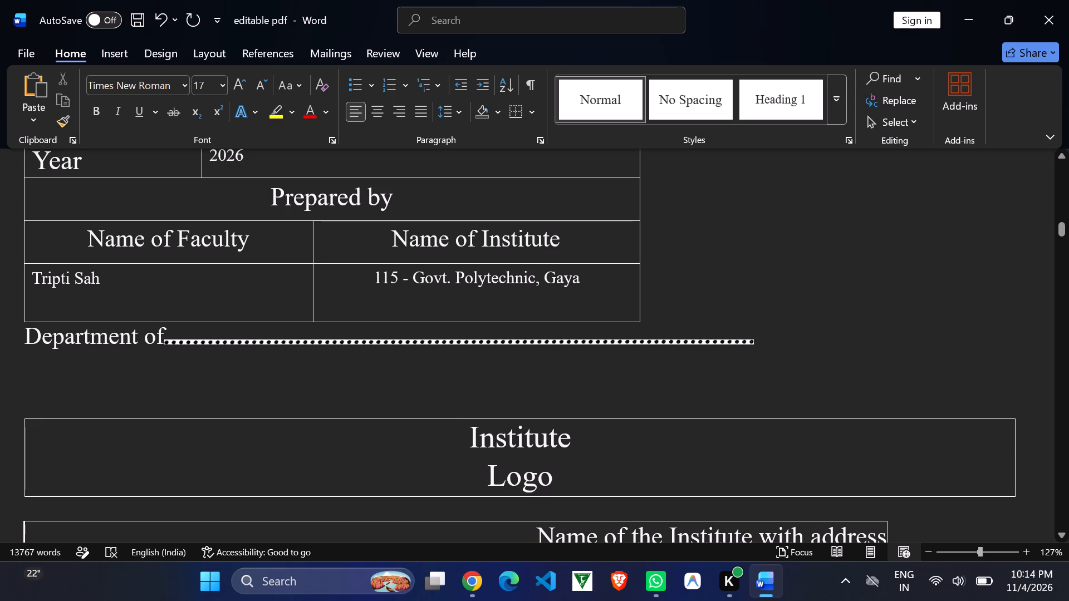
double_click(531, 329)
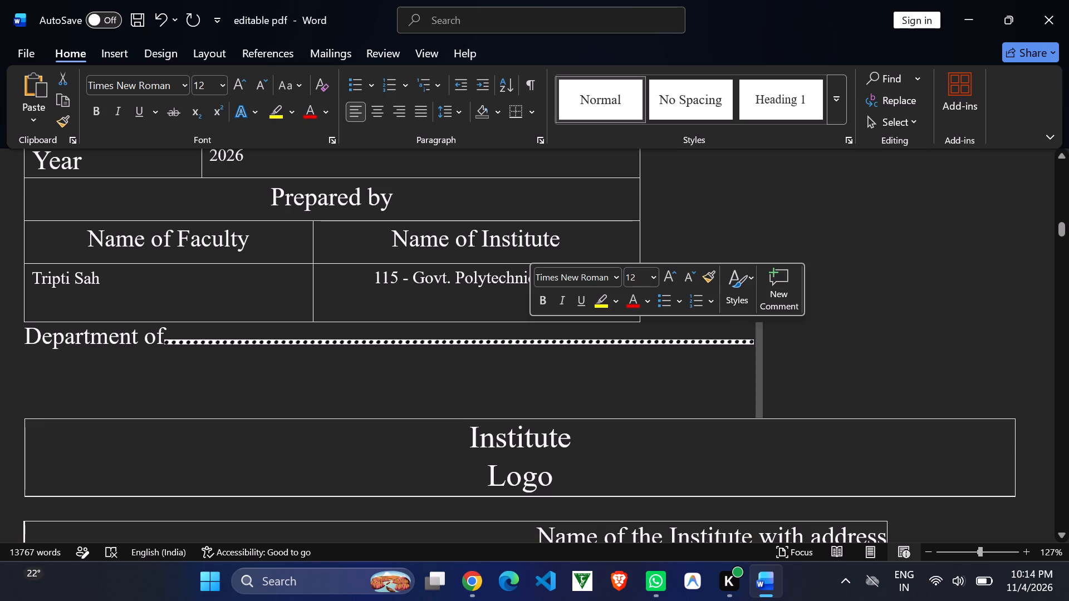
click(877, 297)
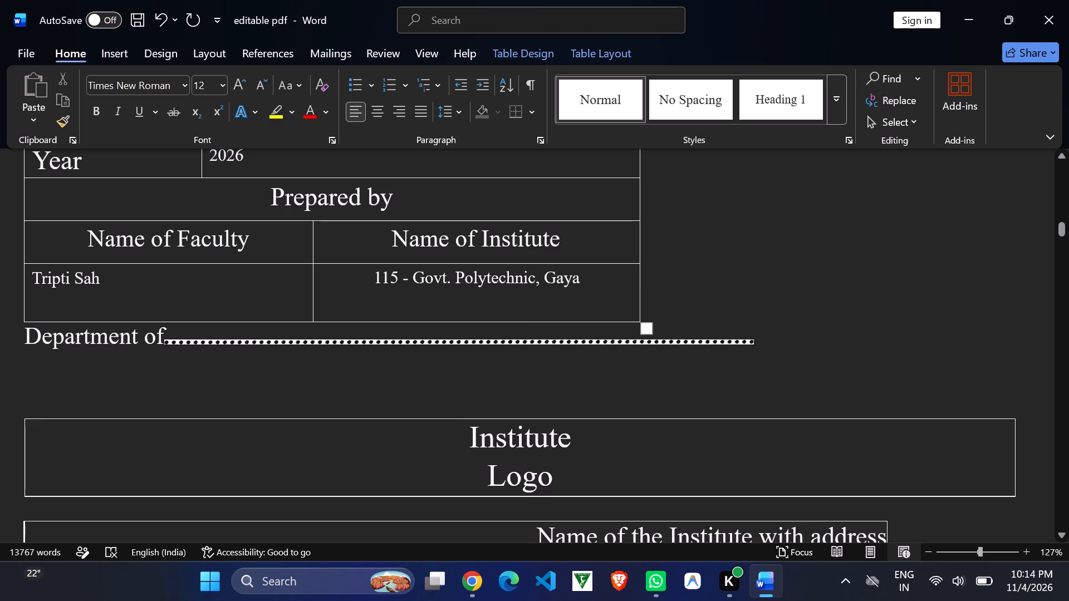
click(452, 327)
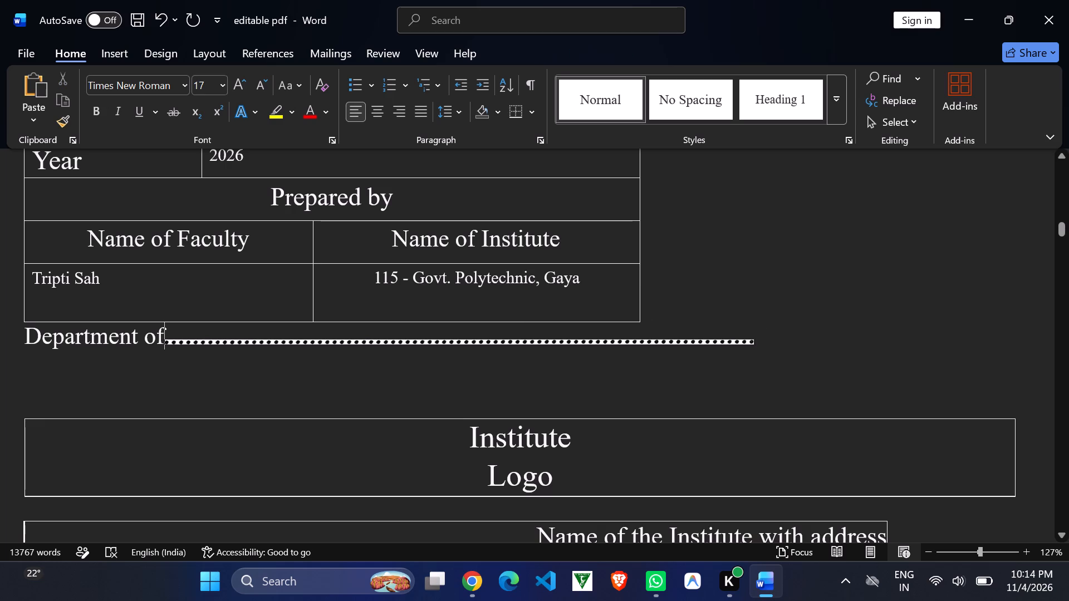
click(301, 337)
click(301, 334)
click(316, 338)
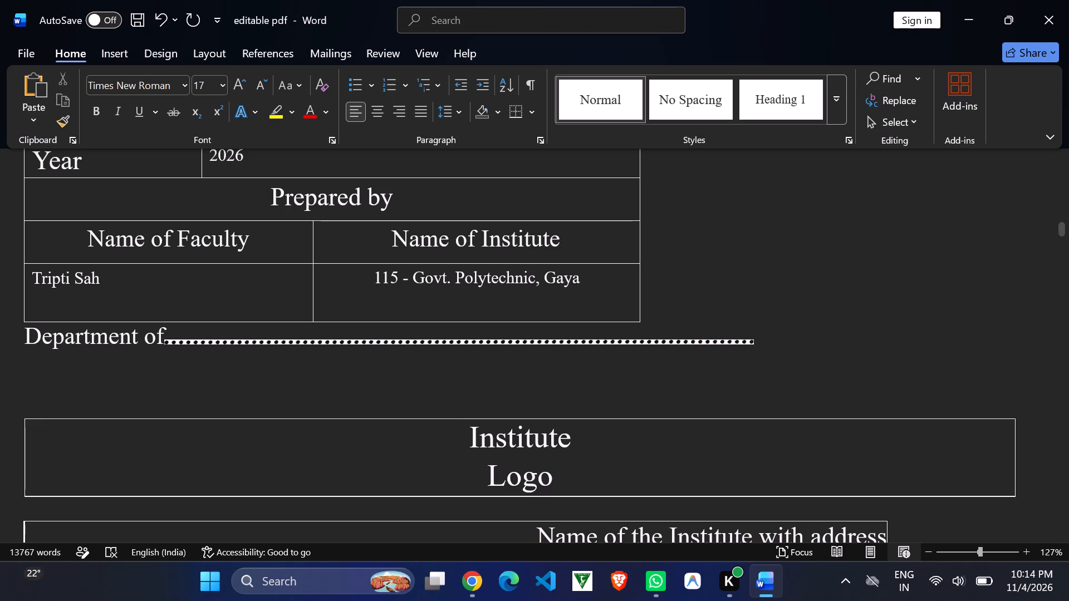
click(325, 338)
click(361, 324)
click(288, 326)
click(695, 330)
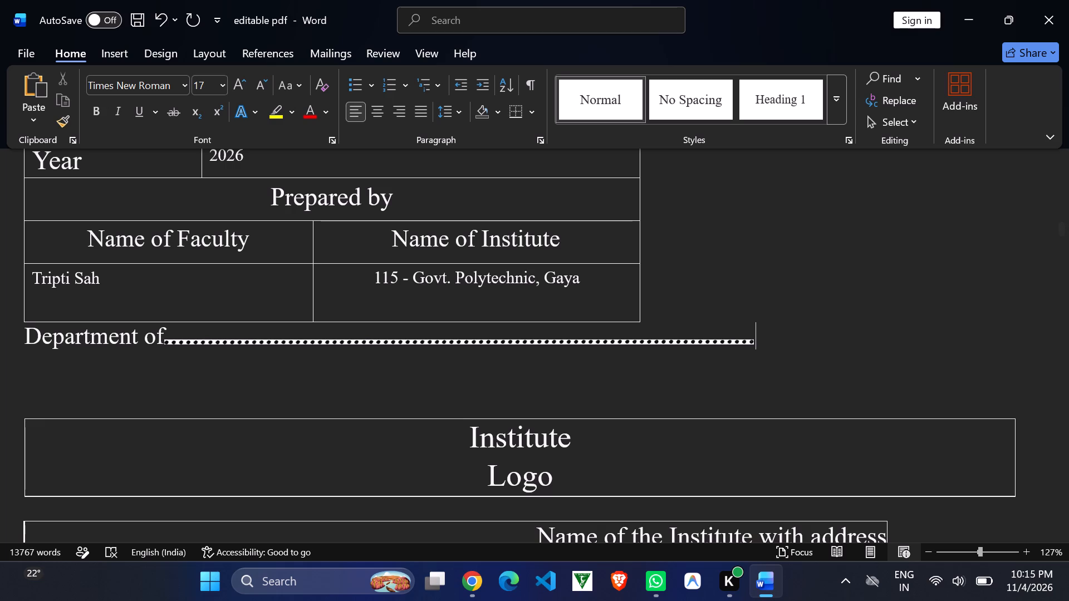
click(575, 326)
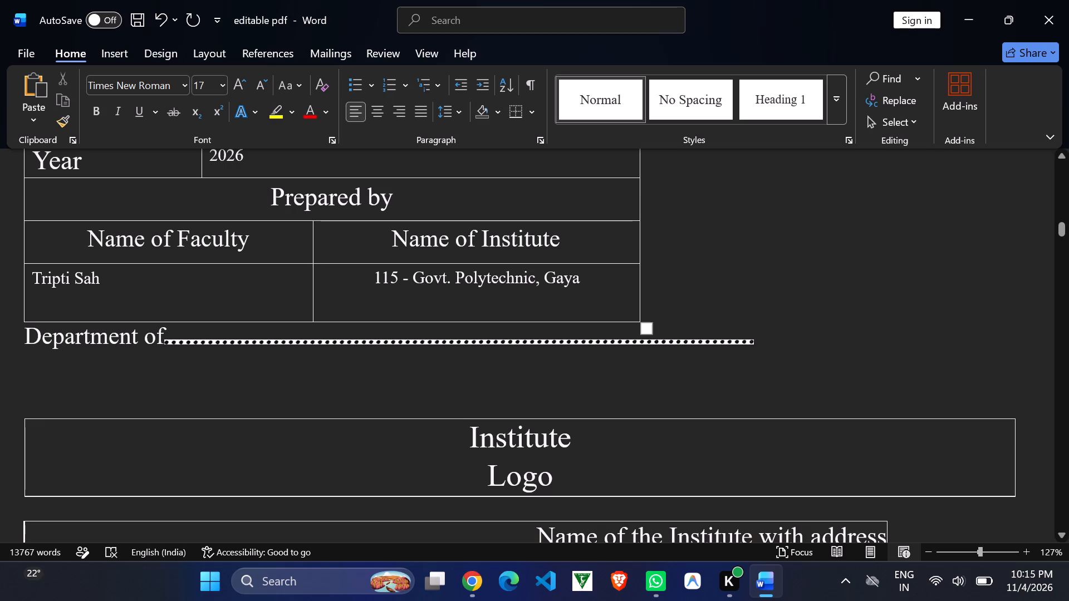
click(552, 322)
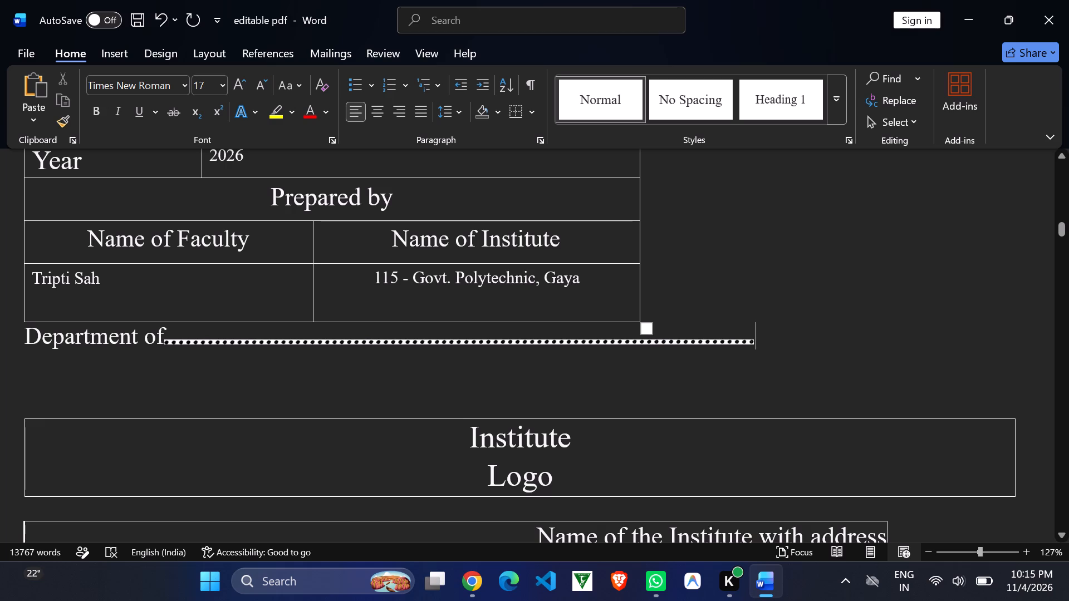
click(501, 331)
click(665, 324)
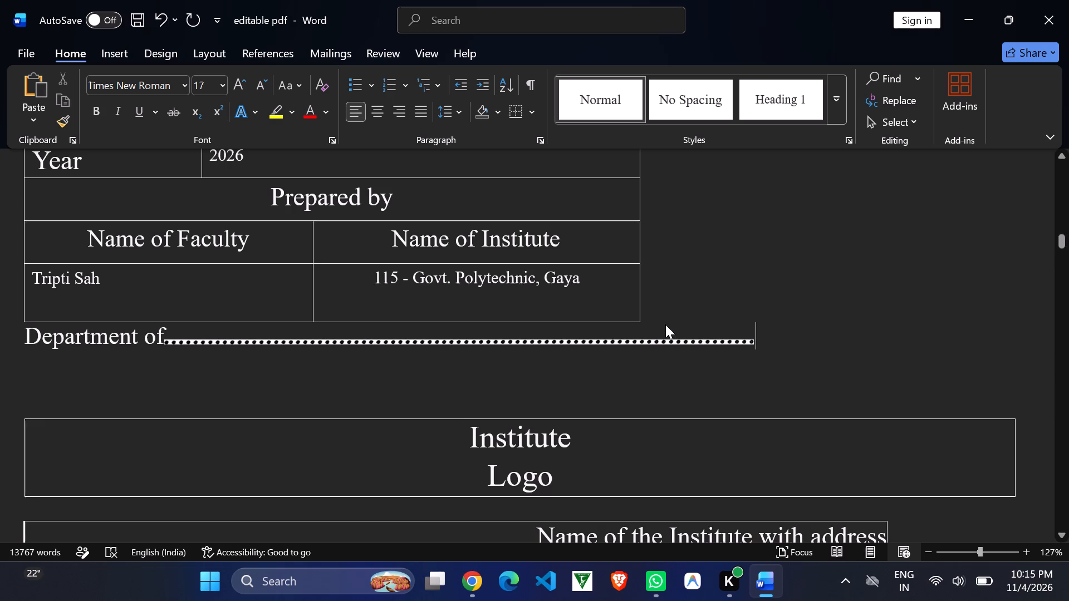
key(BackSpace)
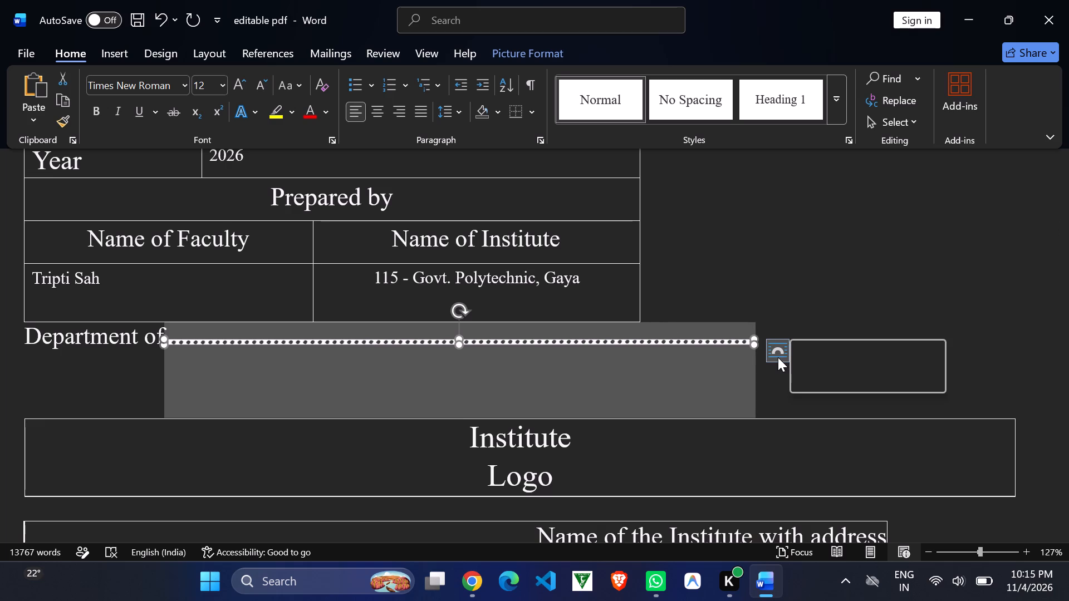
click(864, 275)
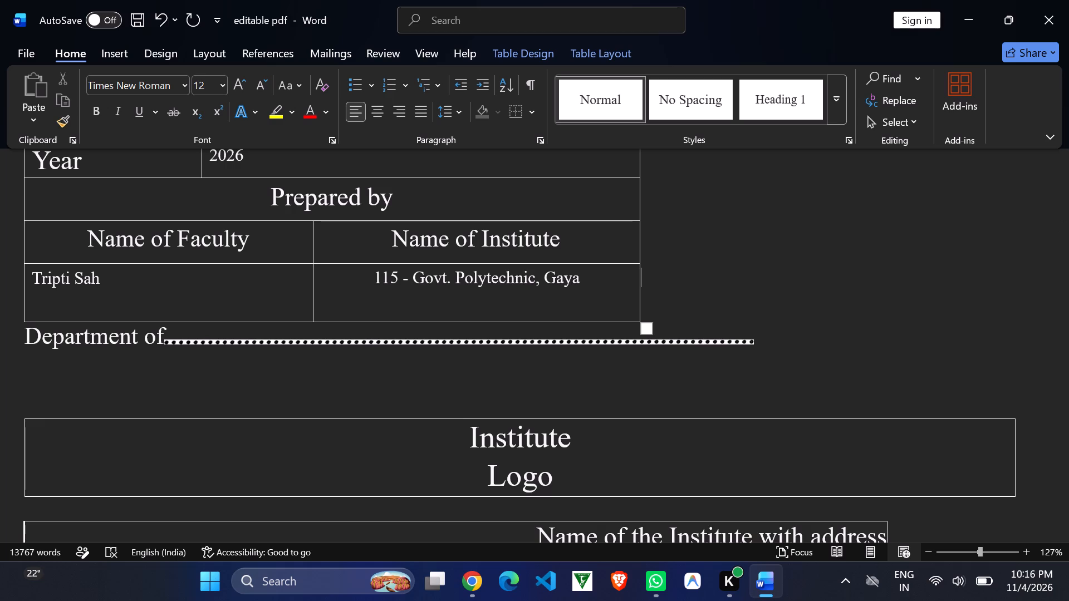
Set the text wrapping of the dotted line picture after "Department of" to Behind Text.
click(711, 337)
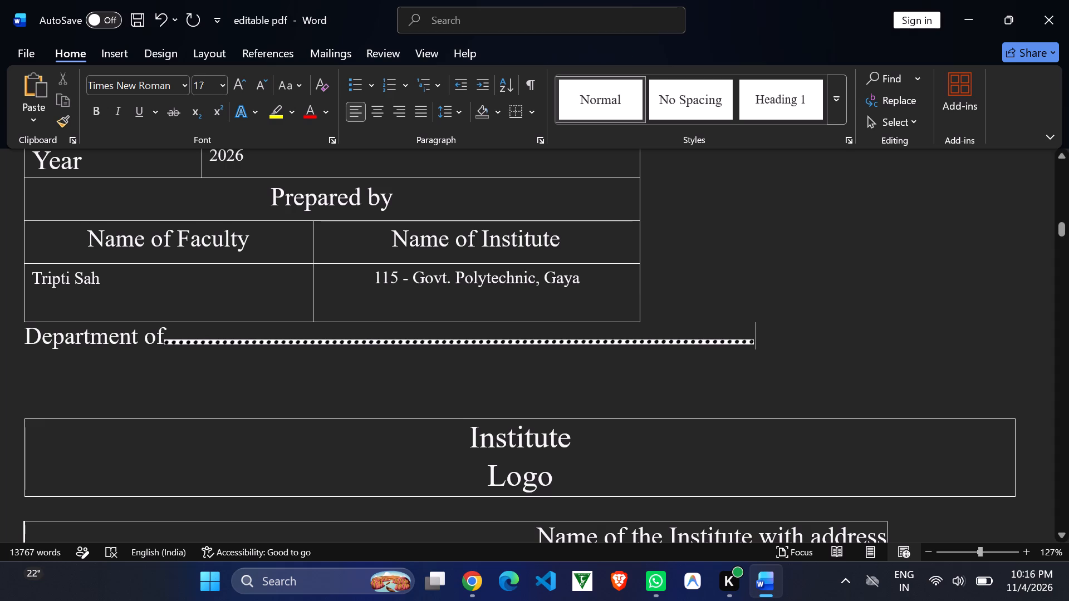
right_click(699, 339)
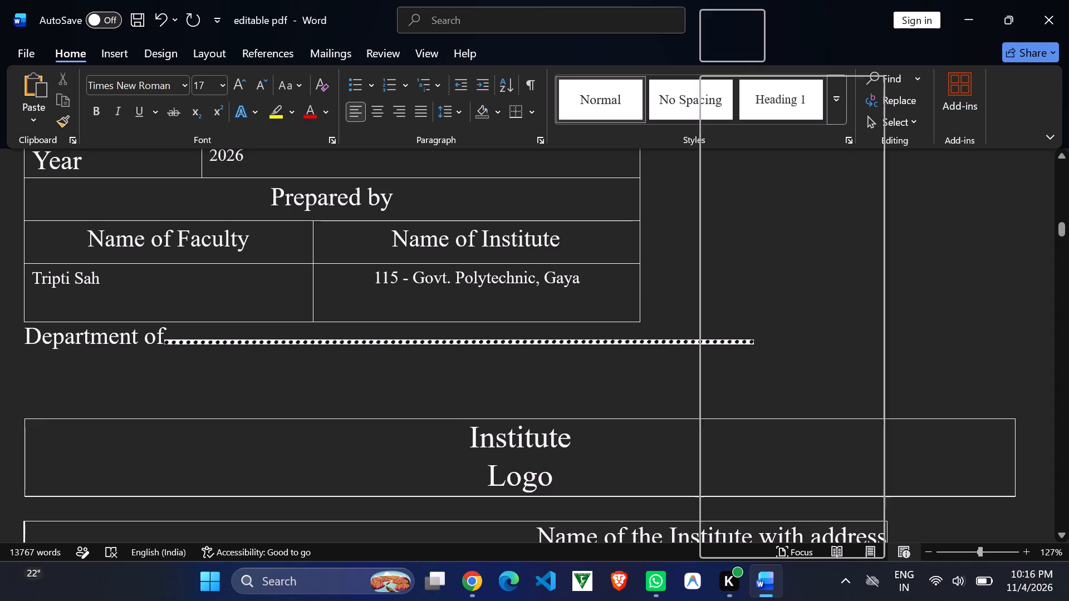
click(650, 333)
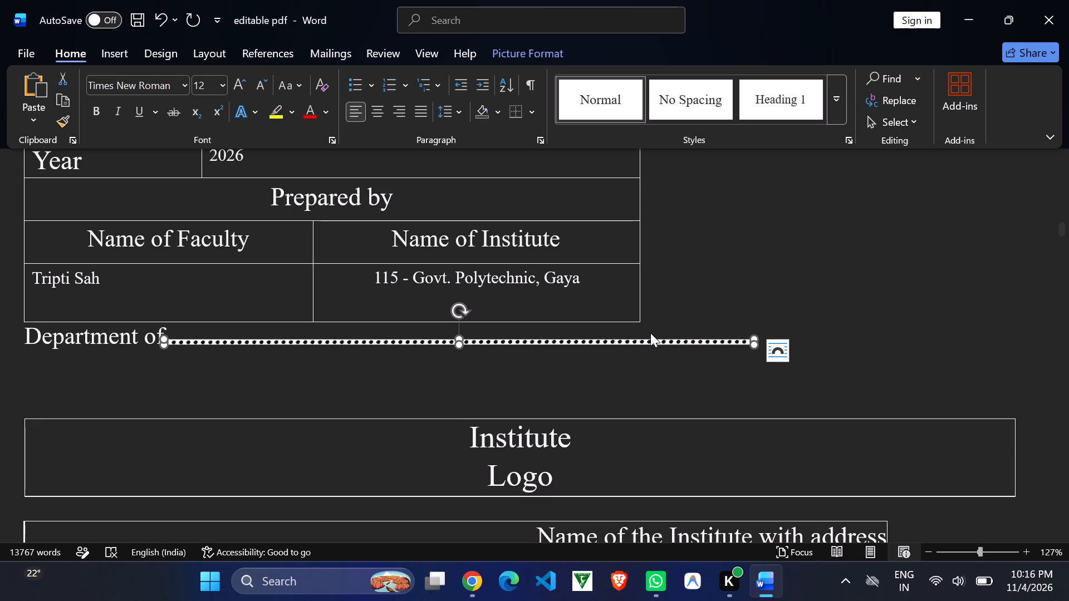
click(776, 349)
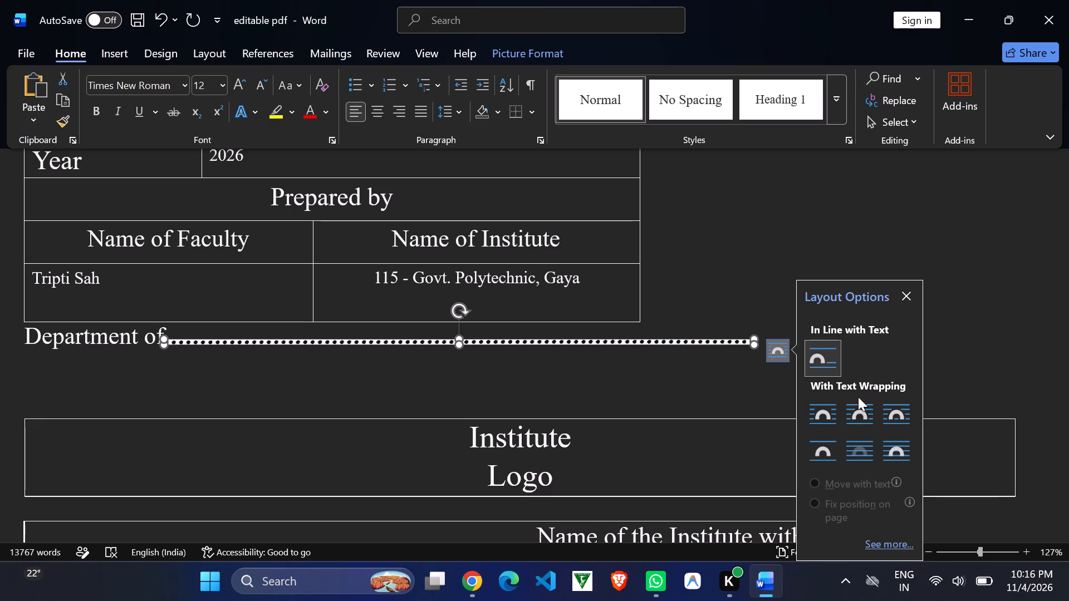
click(876, 539)
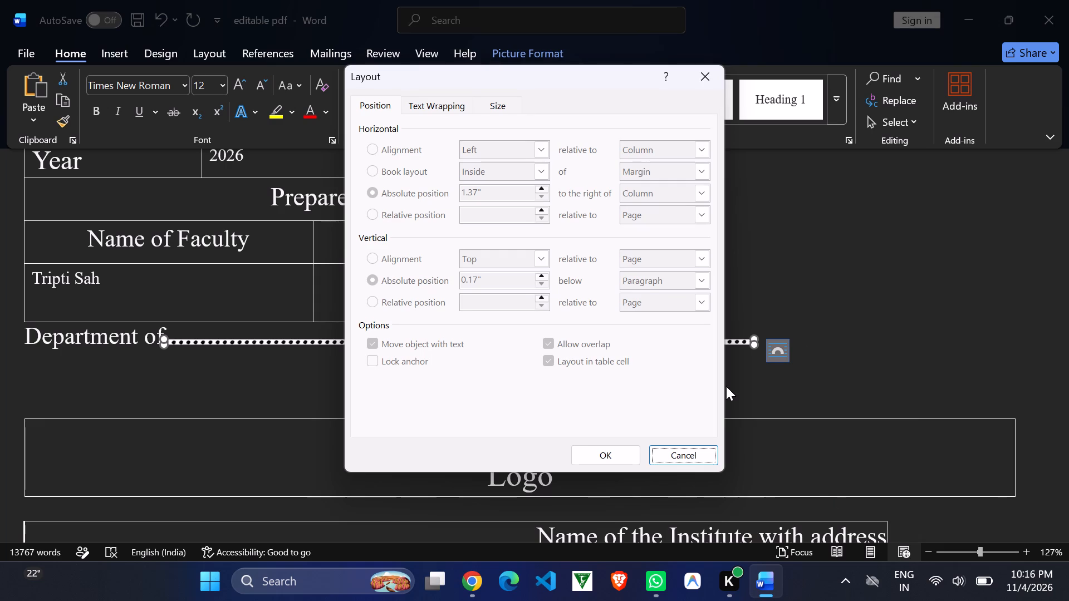
click(446, 109)
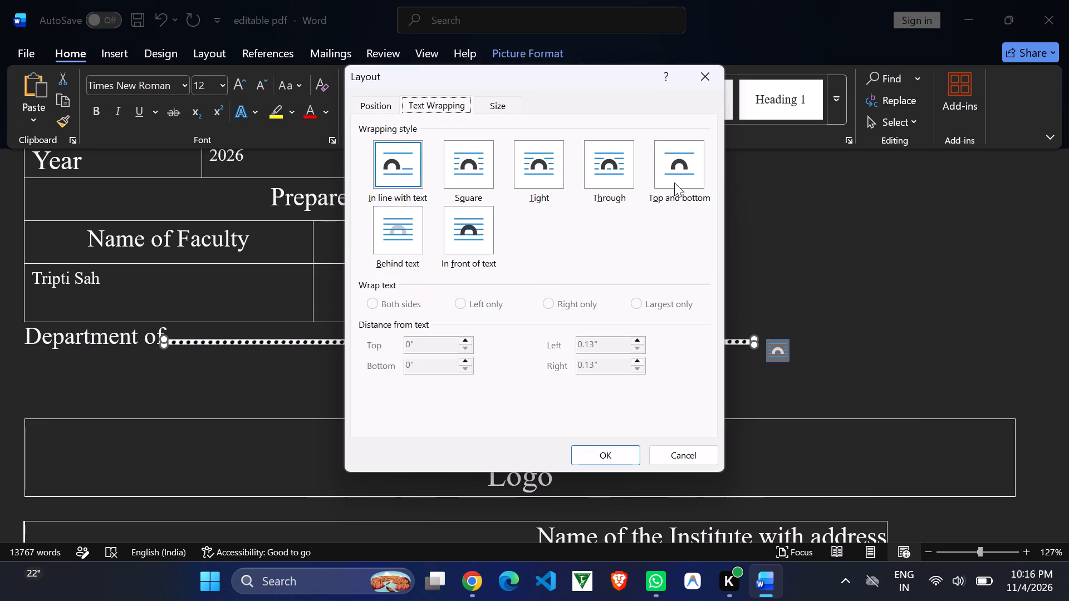
click(709, 76)
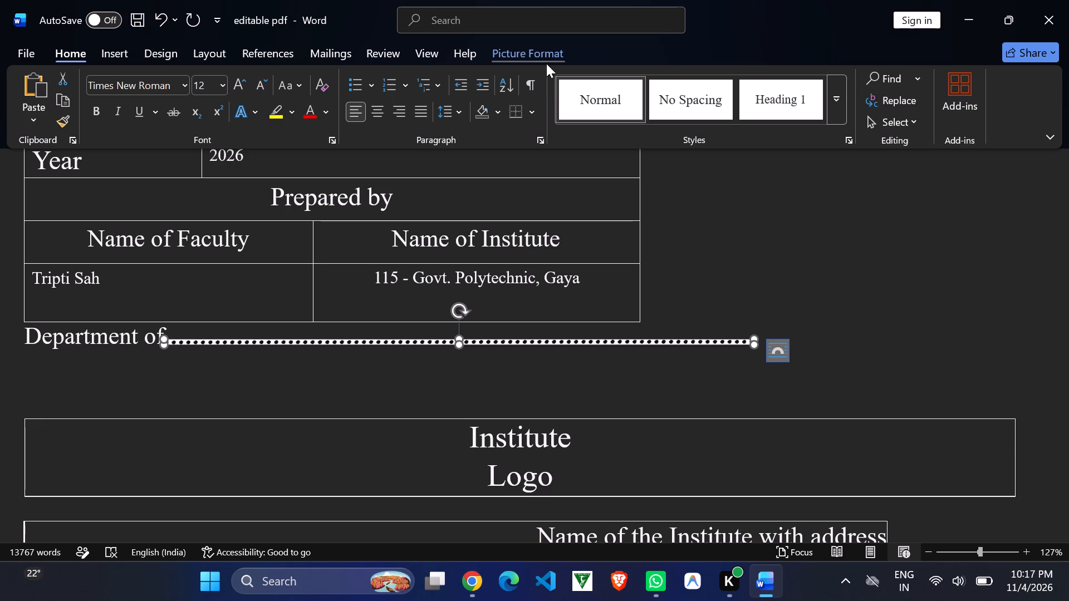
click(537, 51)
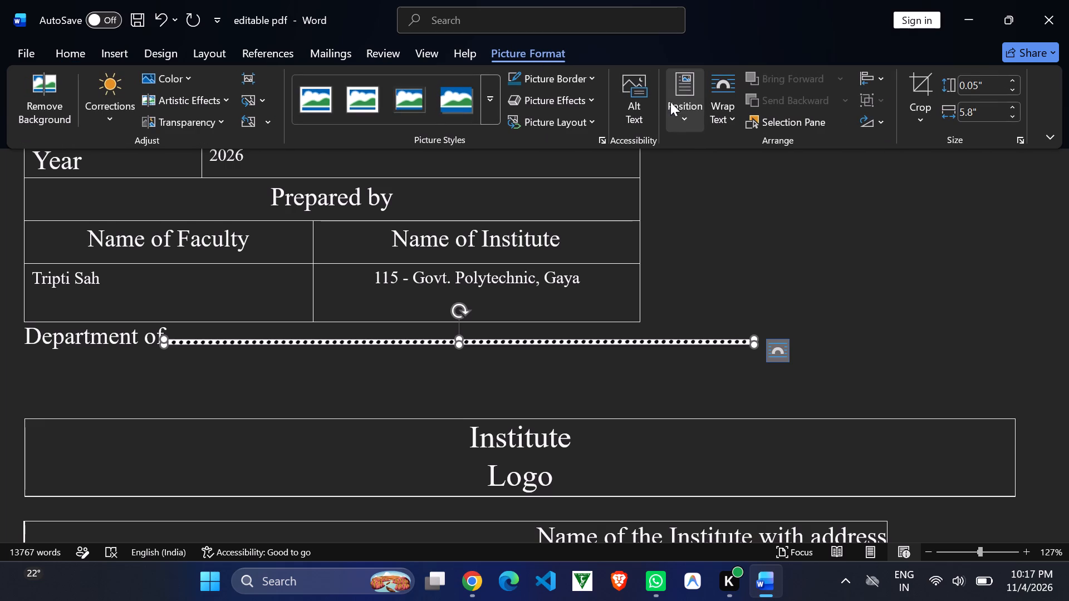
click(722, 122)
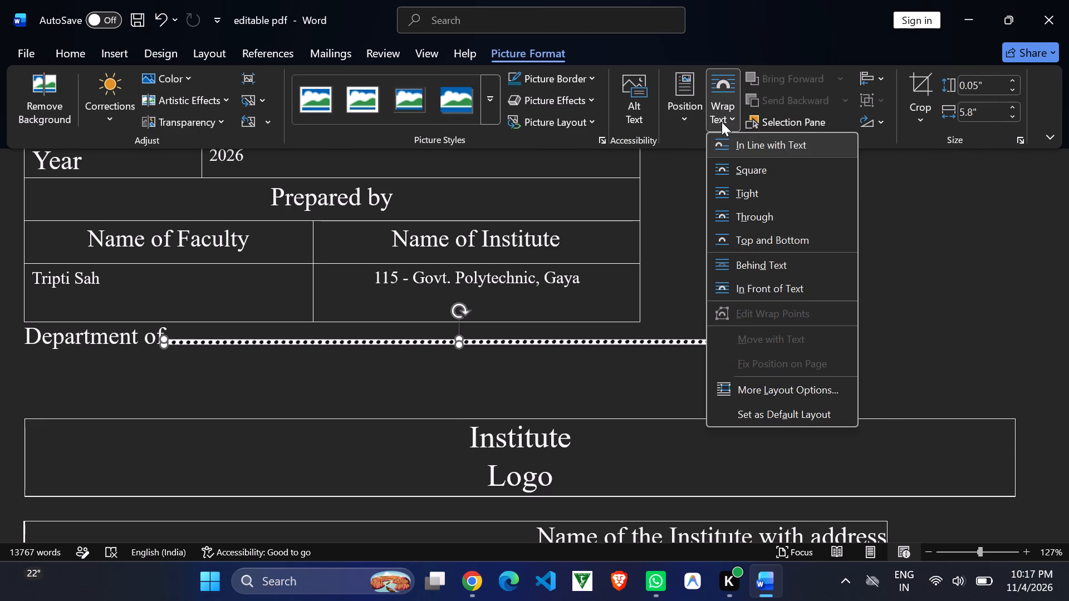
click(746, 261)
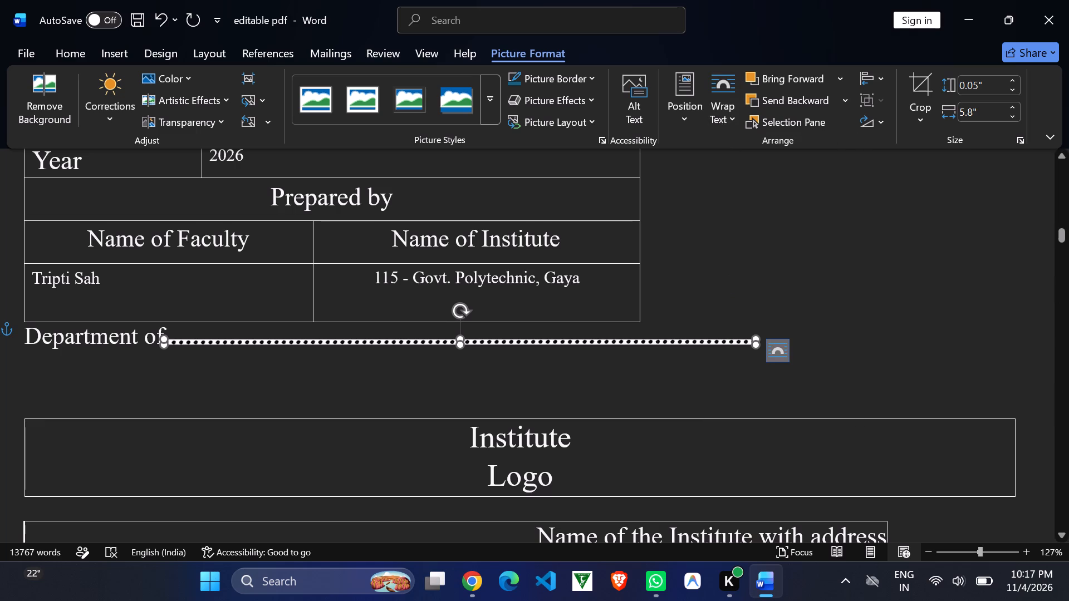
Insert two spaces after "Department of", over the dotted line picture.
click(401, 327)
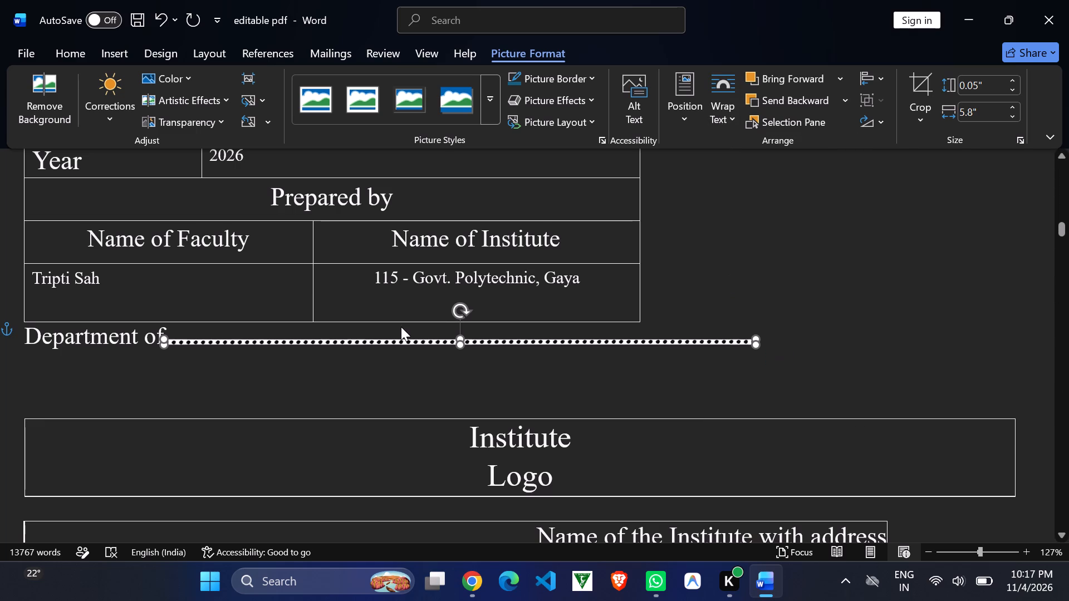
key(c)
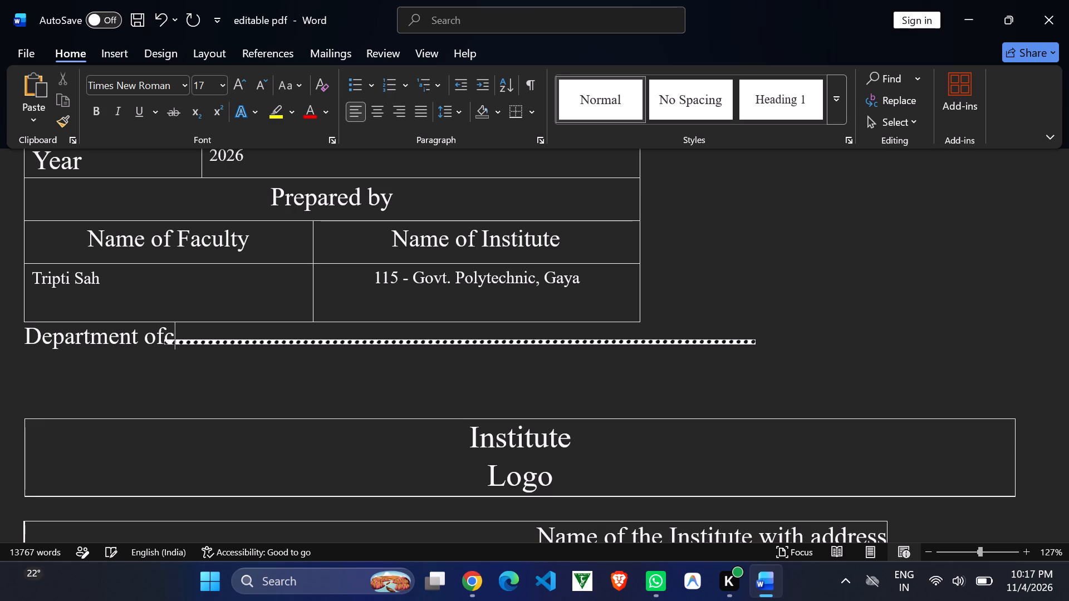
key(o)
key(BackSpace)
key(BackSpace)
key(space)
key(space)
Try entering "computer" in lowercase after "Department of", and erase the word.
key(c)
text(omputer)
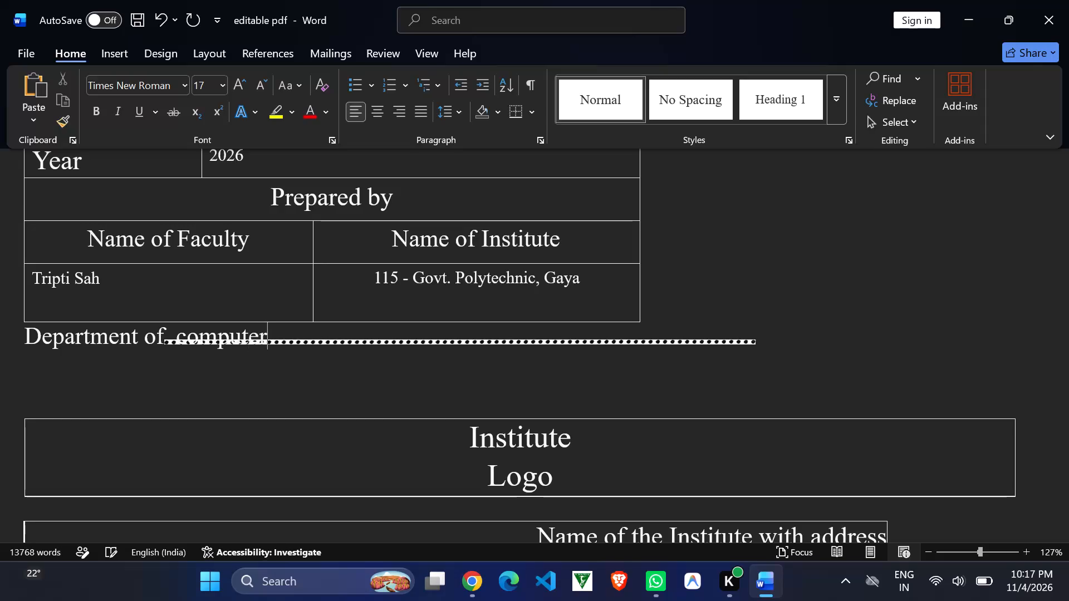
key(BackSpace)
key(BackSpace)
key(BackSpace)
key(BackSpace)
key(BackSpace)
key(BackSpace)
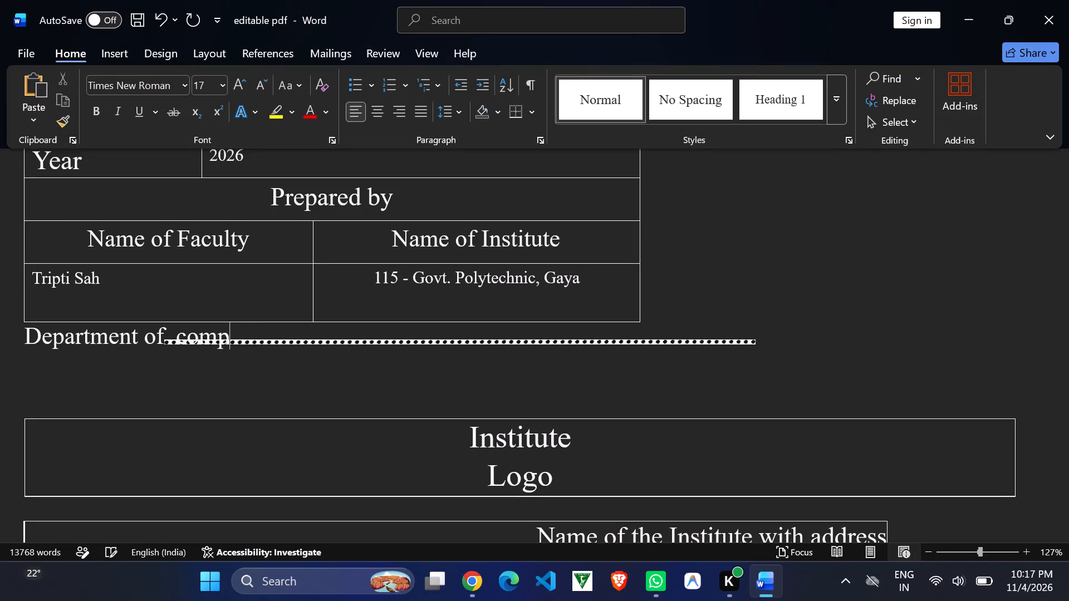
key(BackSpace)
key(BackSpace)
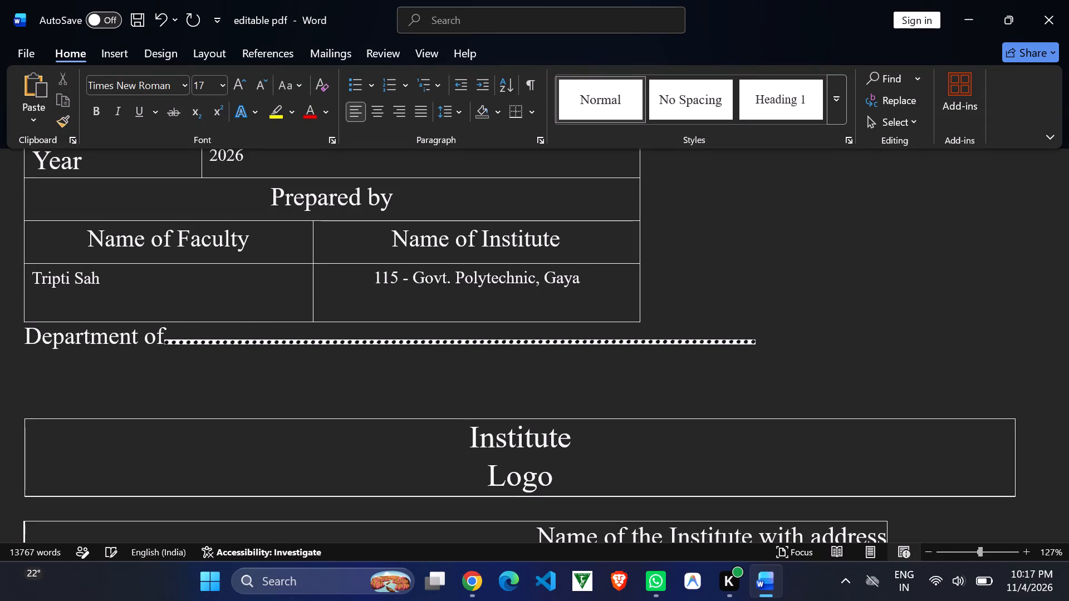
Enter "Computer Science &Engineering" as the department name after "Department of", over the dotted line picture.
key(c)
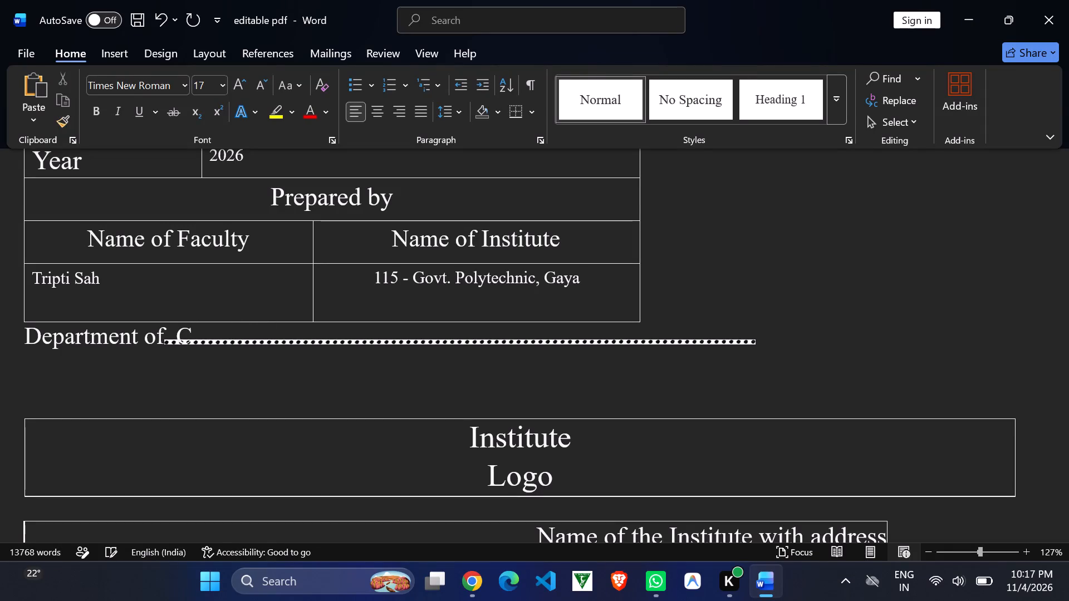
text(om)
text(puter)
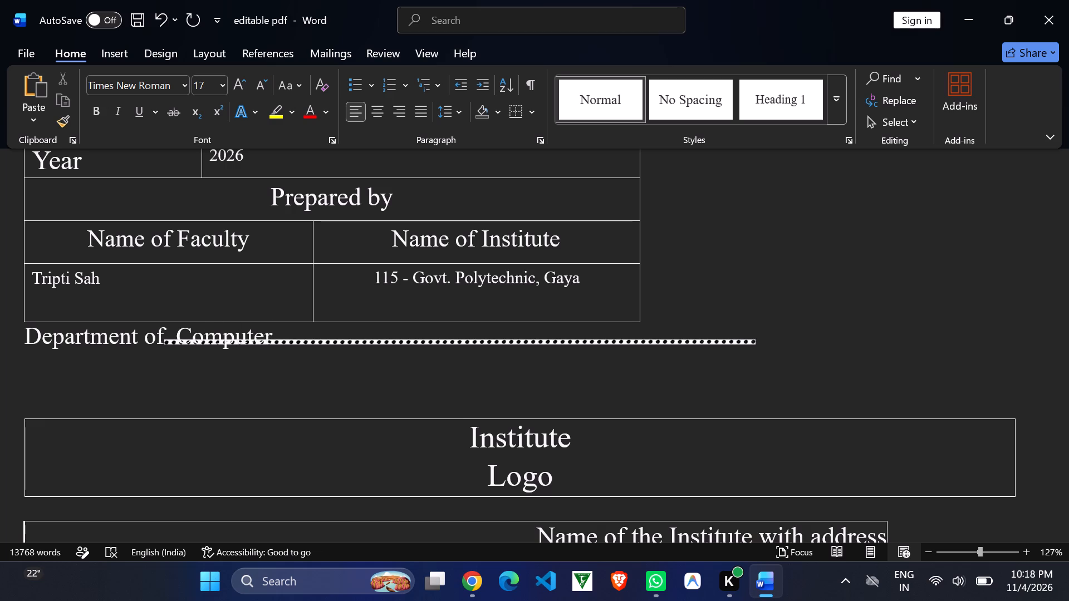
key(space)
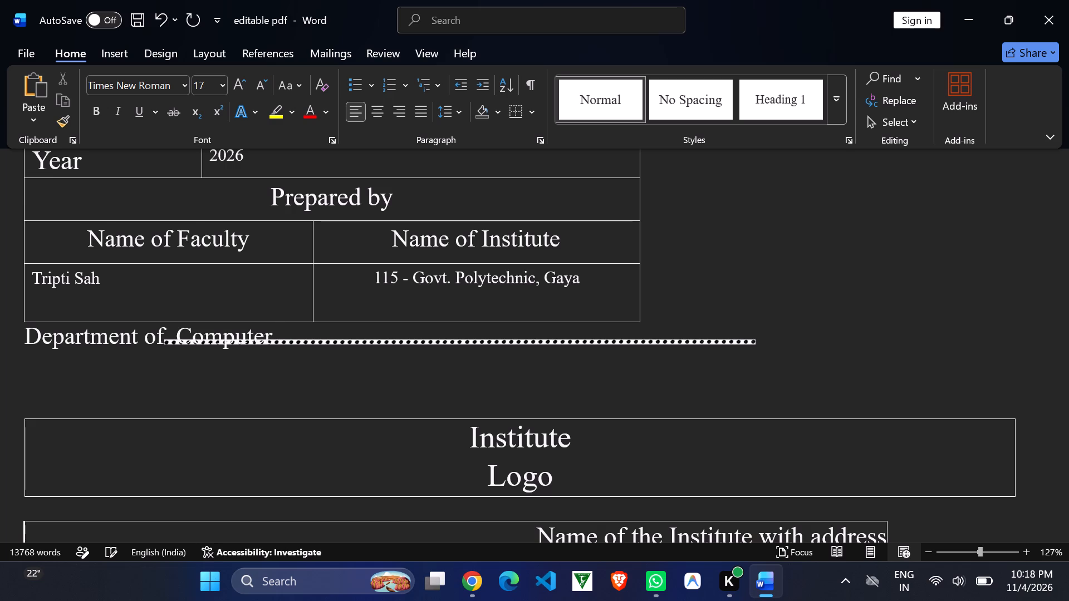
scroll(401, 327, up, 1)
scroll(642, 306, up, 1)
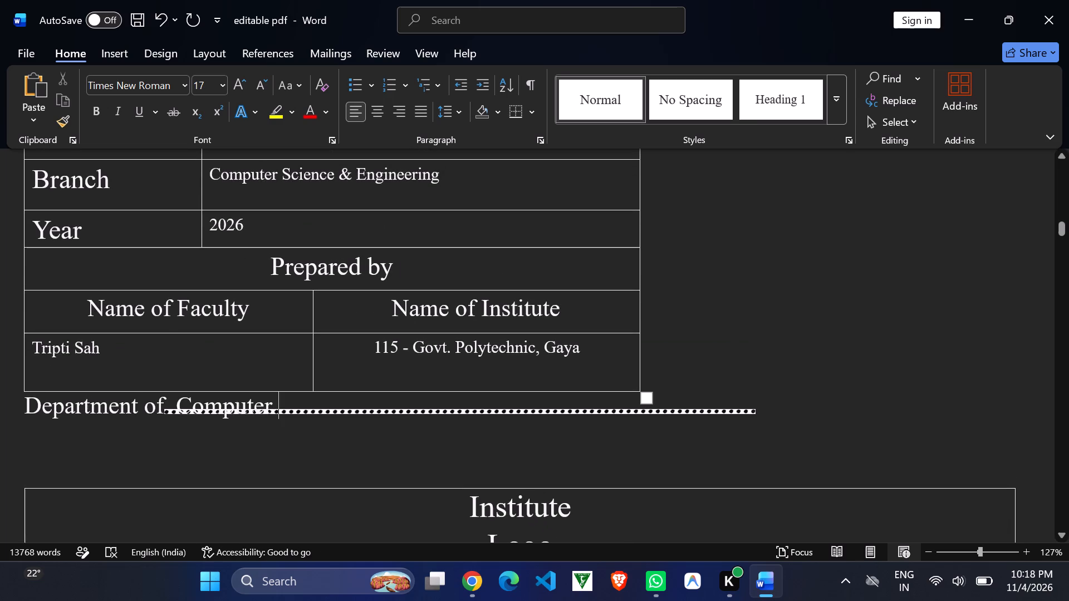
key(Tab)
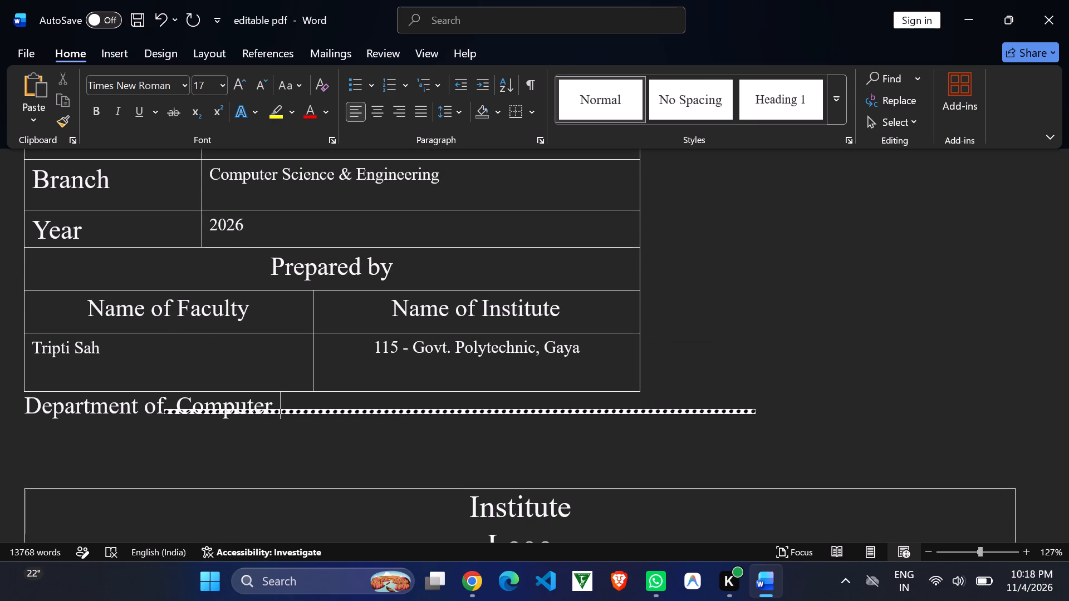
key(BackSpace)
key(BackSpace)
key(space)
key(c)
key(i)
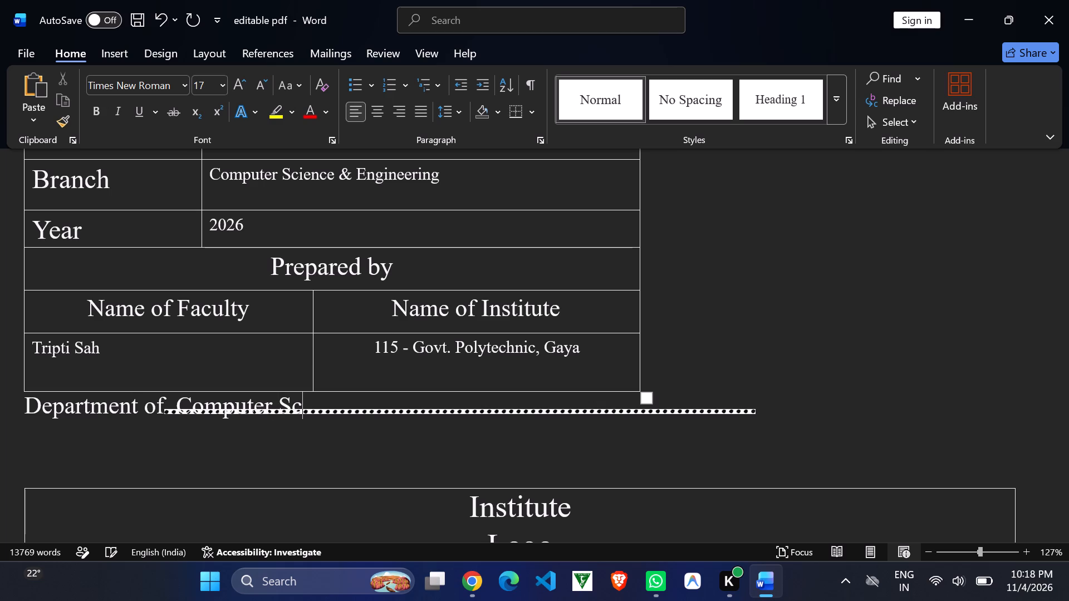
text(ence)
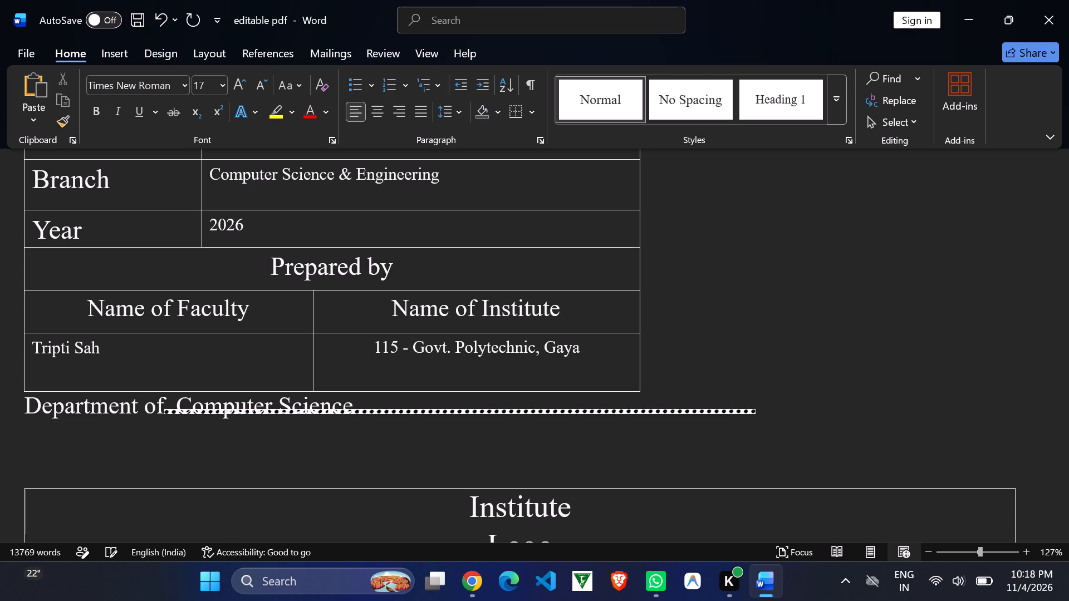
key(space)
key(shift+ampersand)
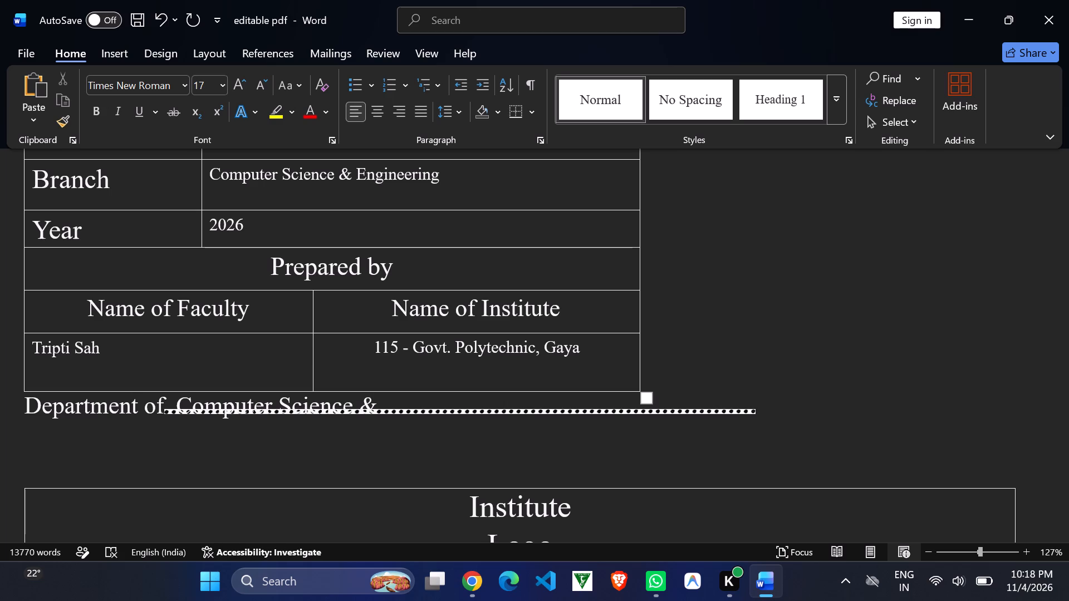
key(n)
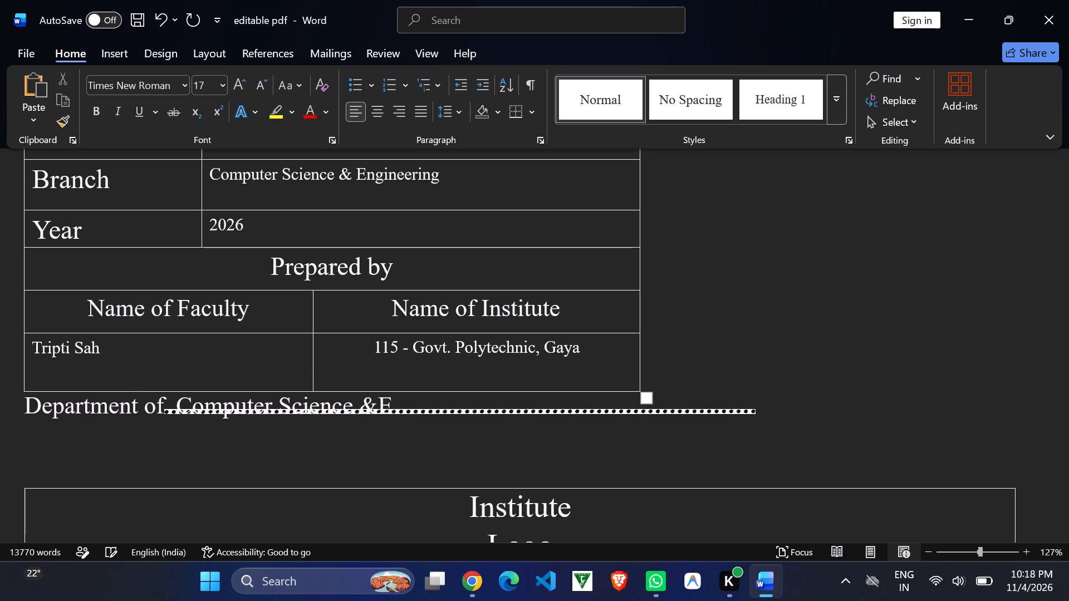
text(gine)
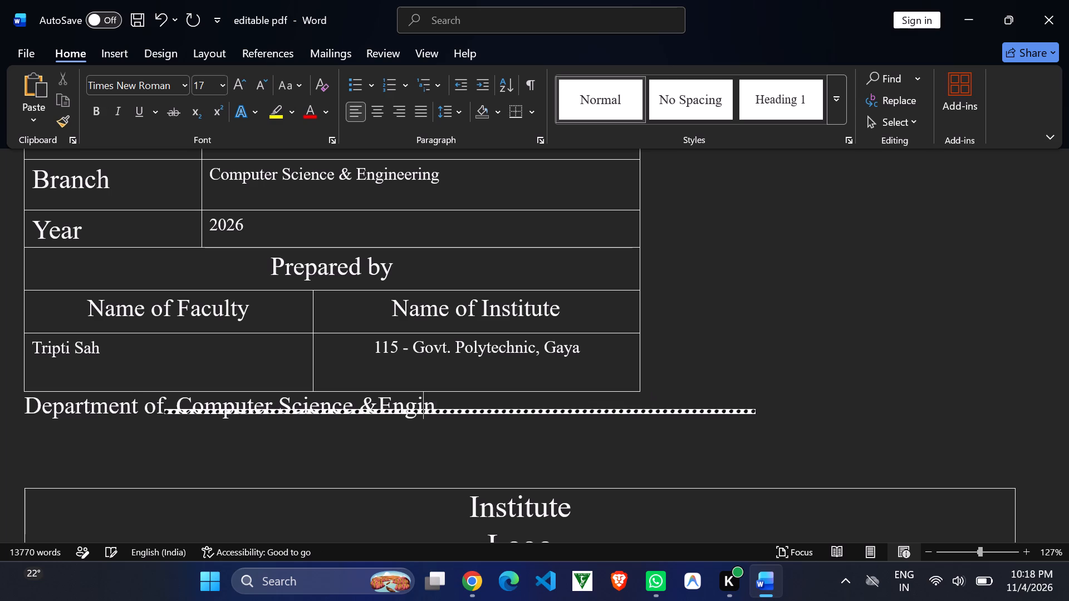
text(er)
key(i)
text(ng)
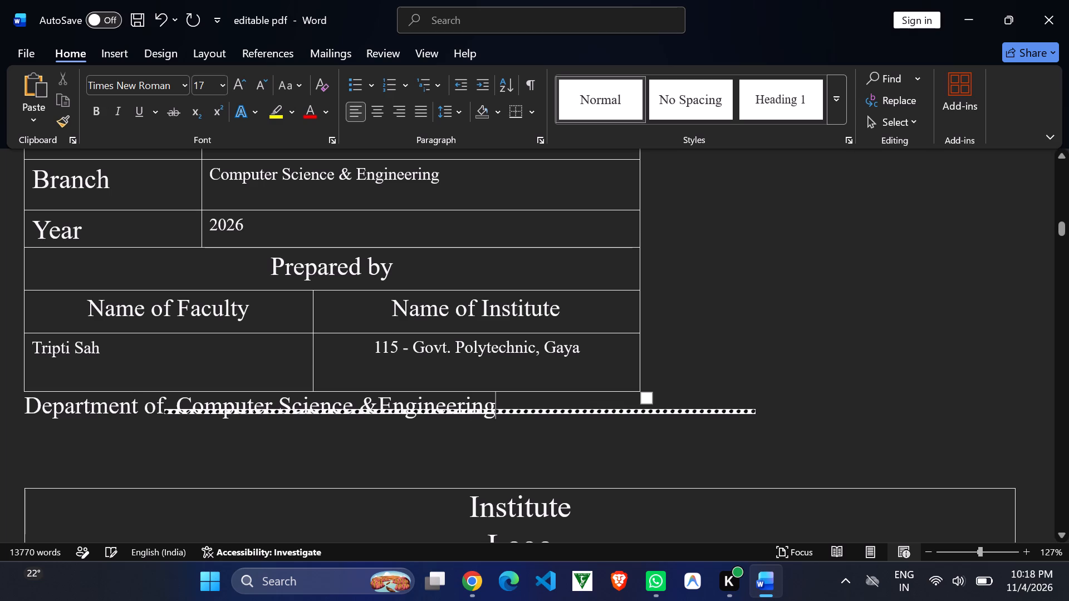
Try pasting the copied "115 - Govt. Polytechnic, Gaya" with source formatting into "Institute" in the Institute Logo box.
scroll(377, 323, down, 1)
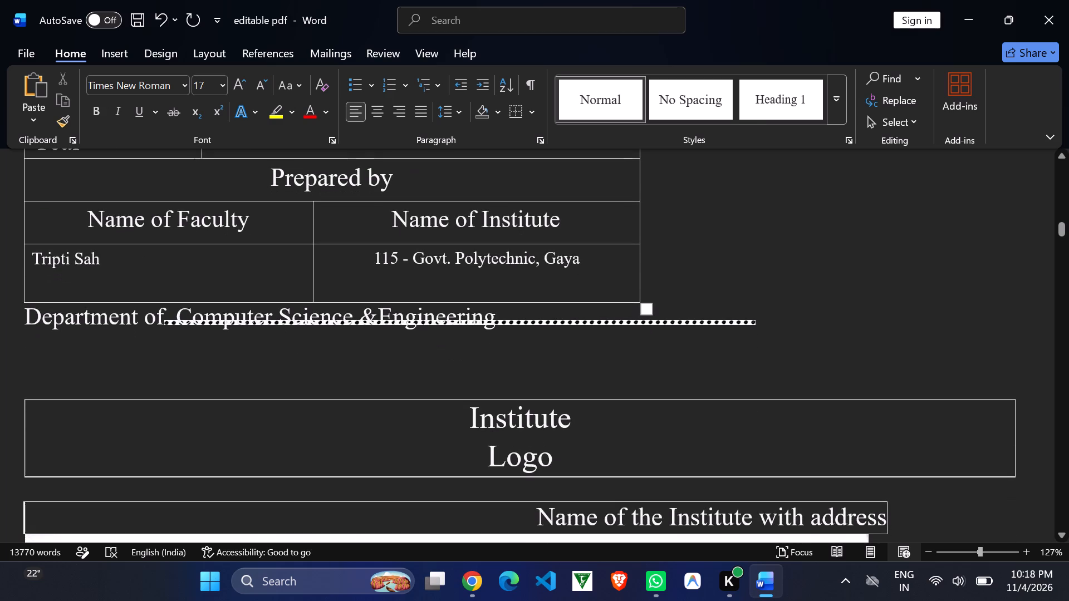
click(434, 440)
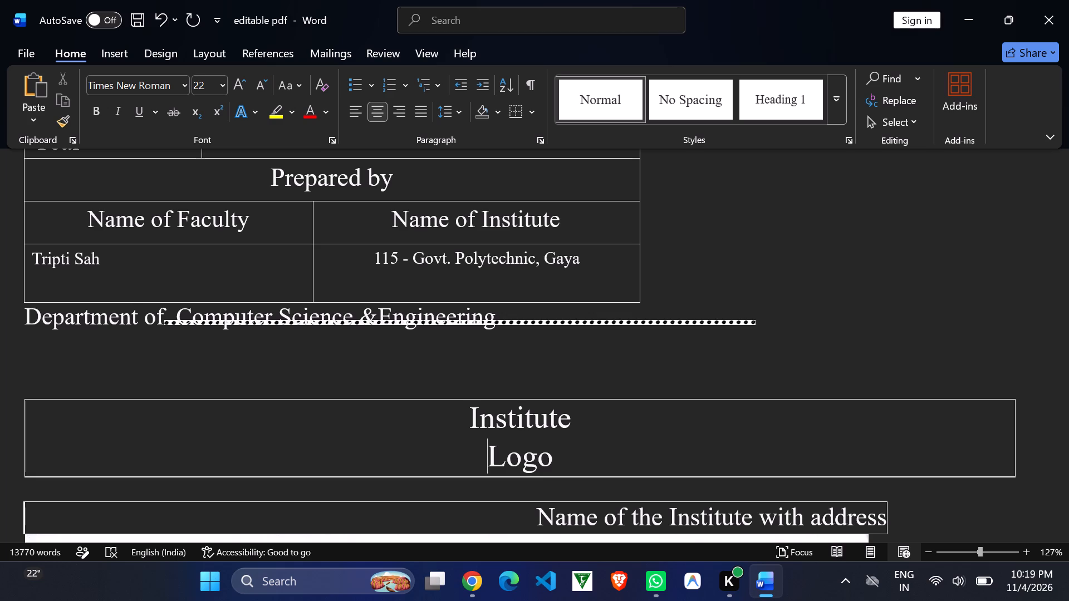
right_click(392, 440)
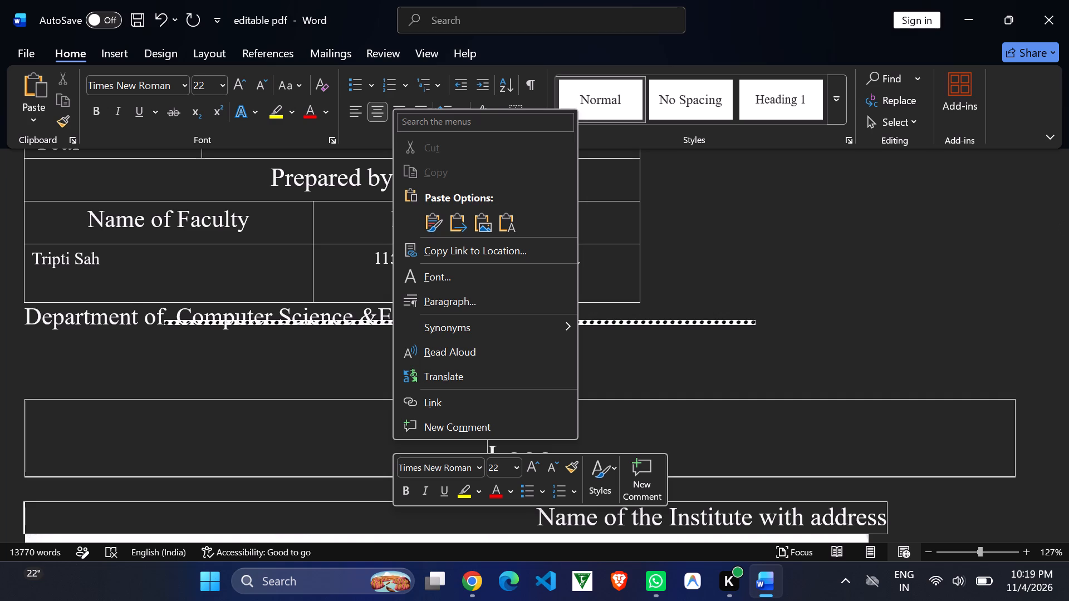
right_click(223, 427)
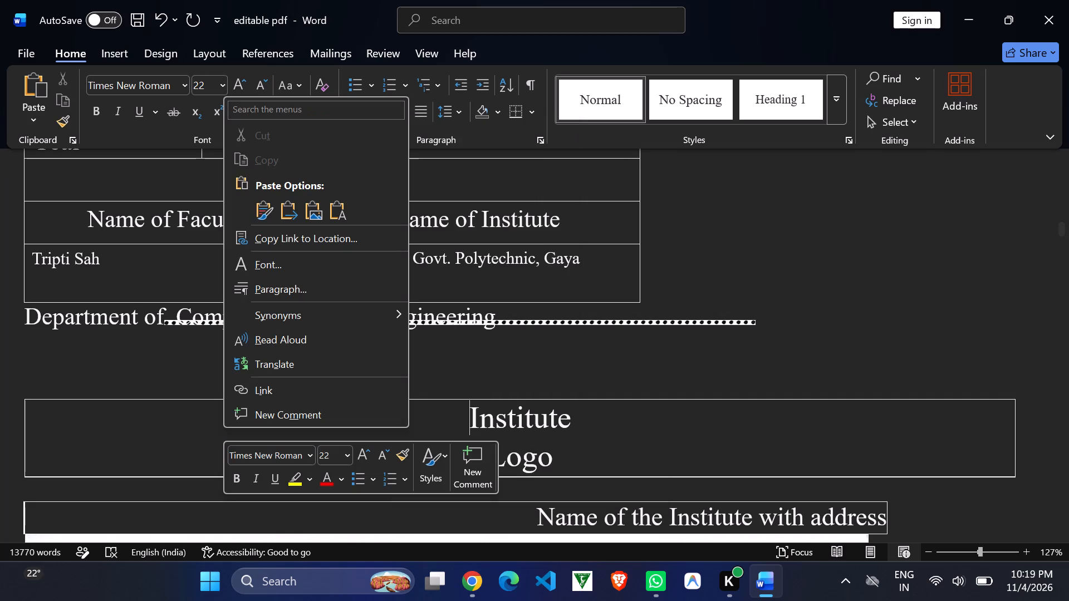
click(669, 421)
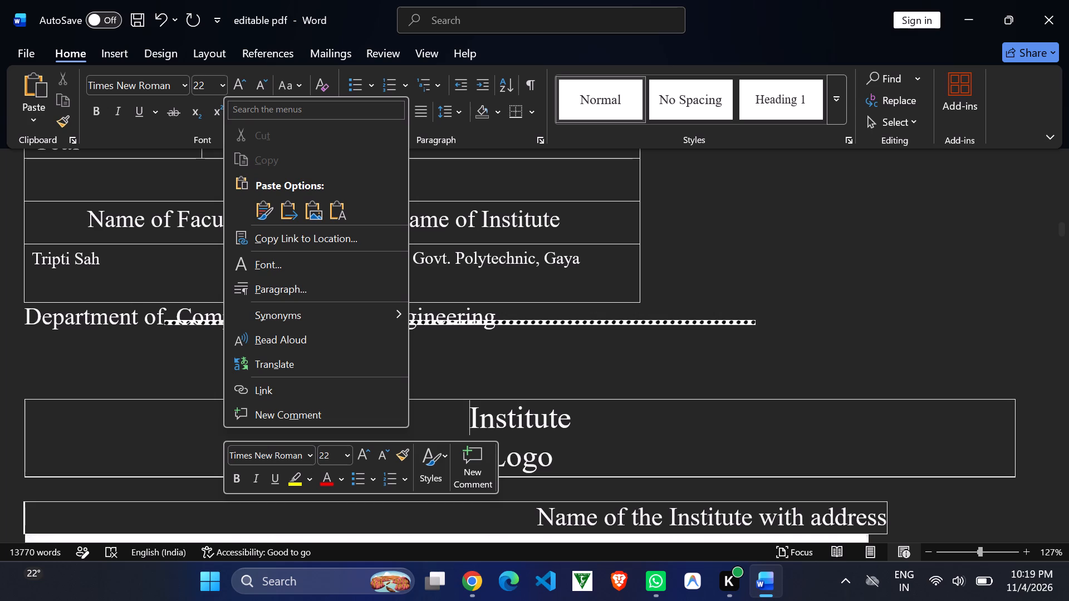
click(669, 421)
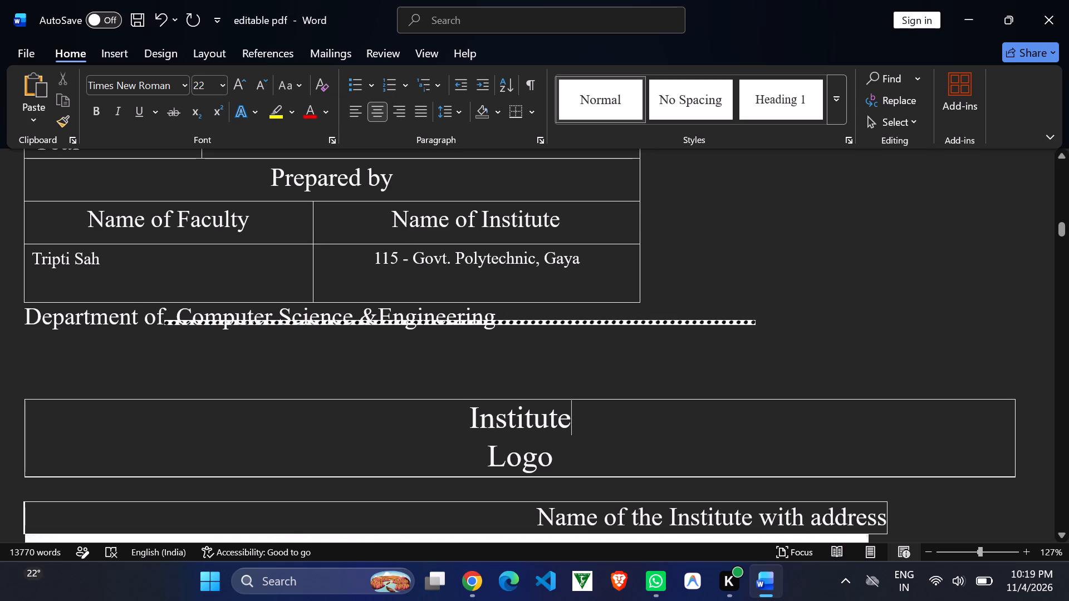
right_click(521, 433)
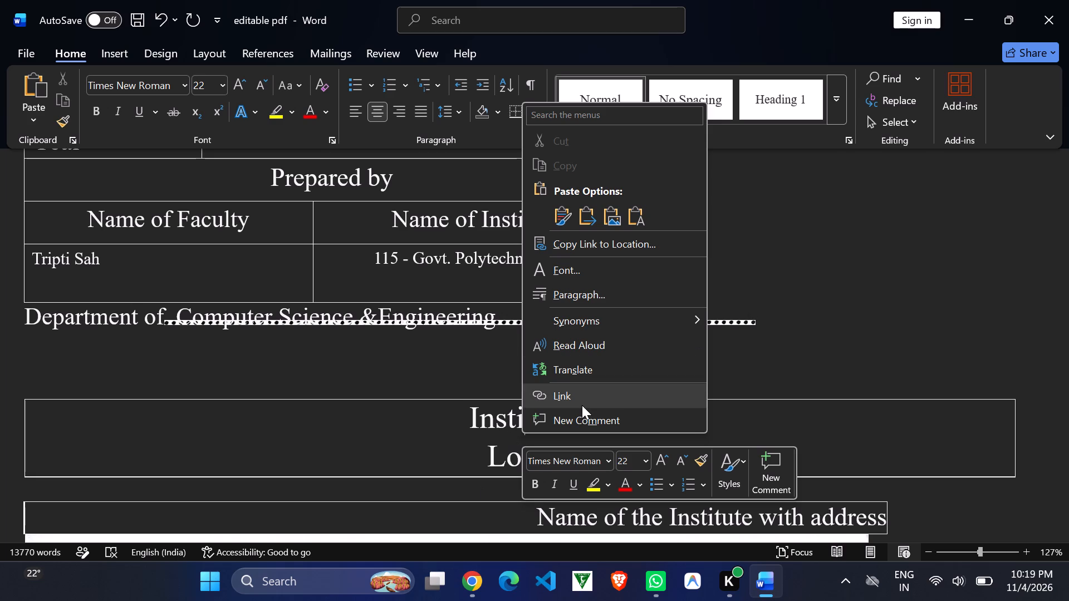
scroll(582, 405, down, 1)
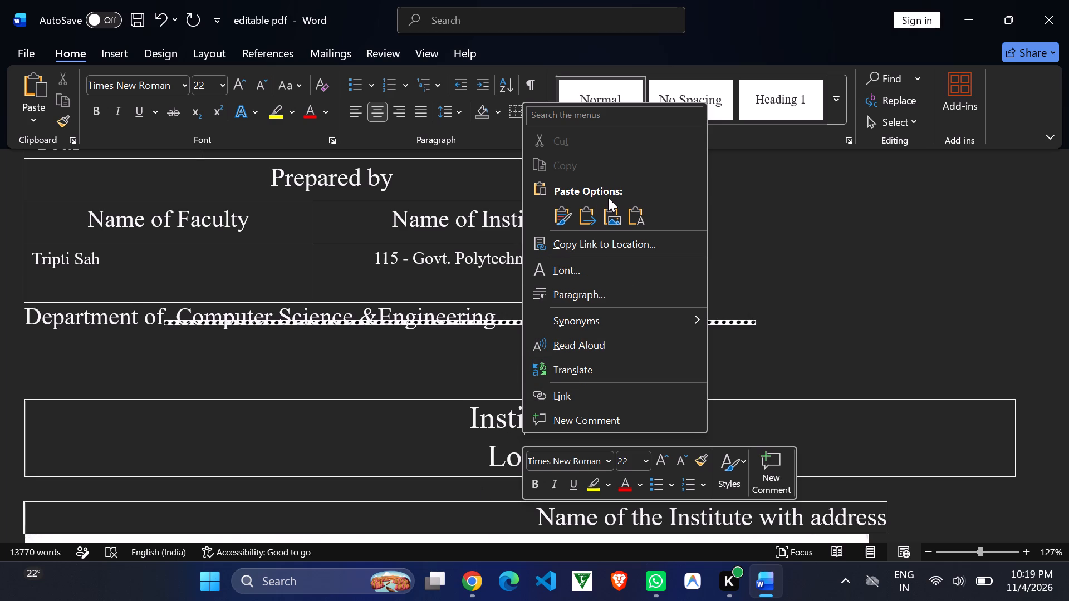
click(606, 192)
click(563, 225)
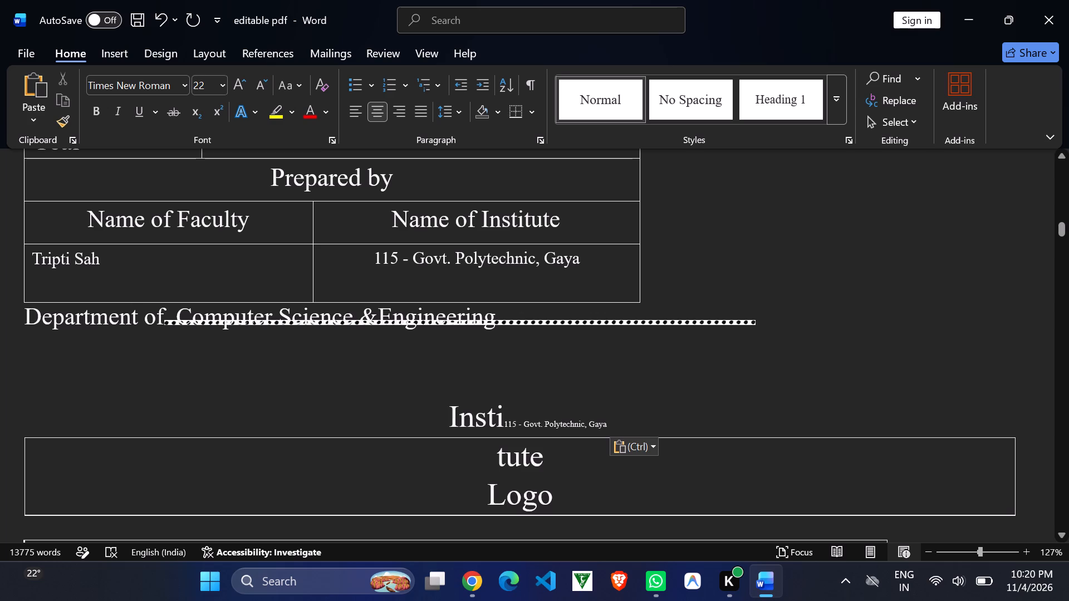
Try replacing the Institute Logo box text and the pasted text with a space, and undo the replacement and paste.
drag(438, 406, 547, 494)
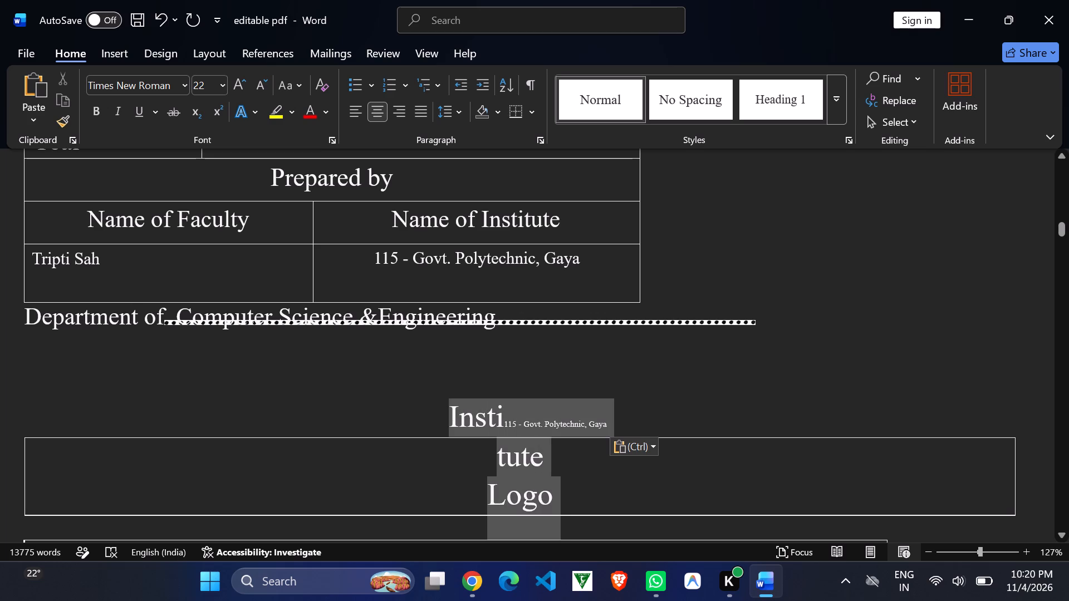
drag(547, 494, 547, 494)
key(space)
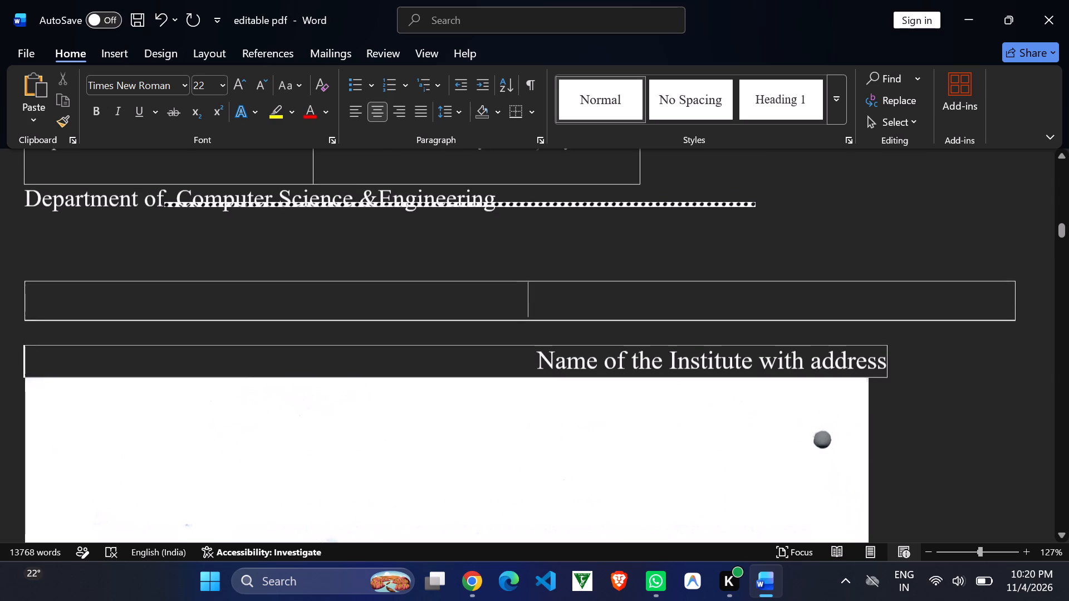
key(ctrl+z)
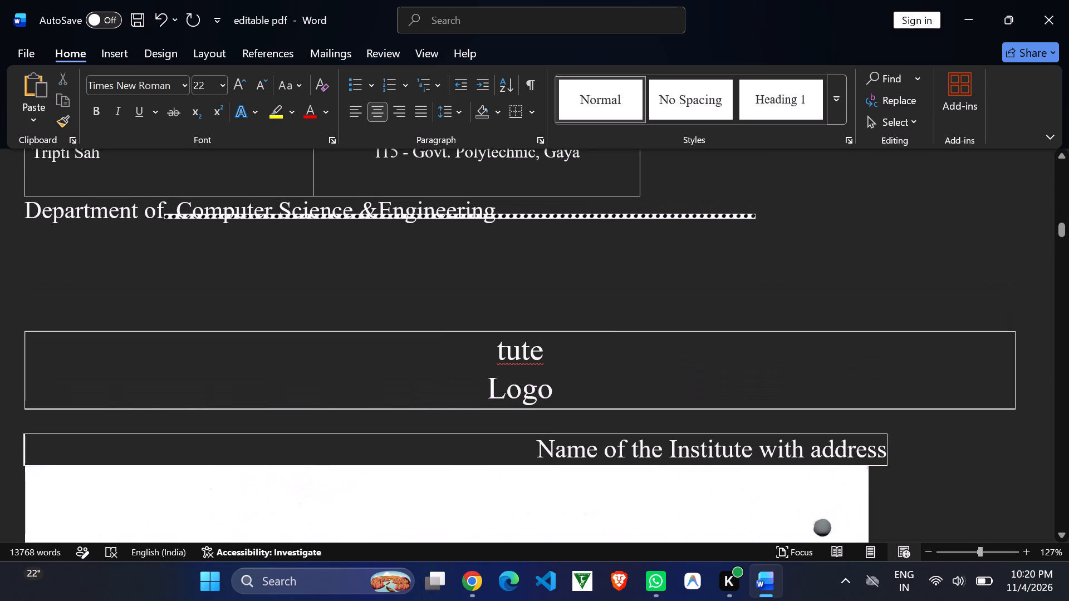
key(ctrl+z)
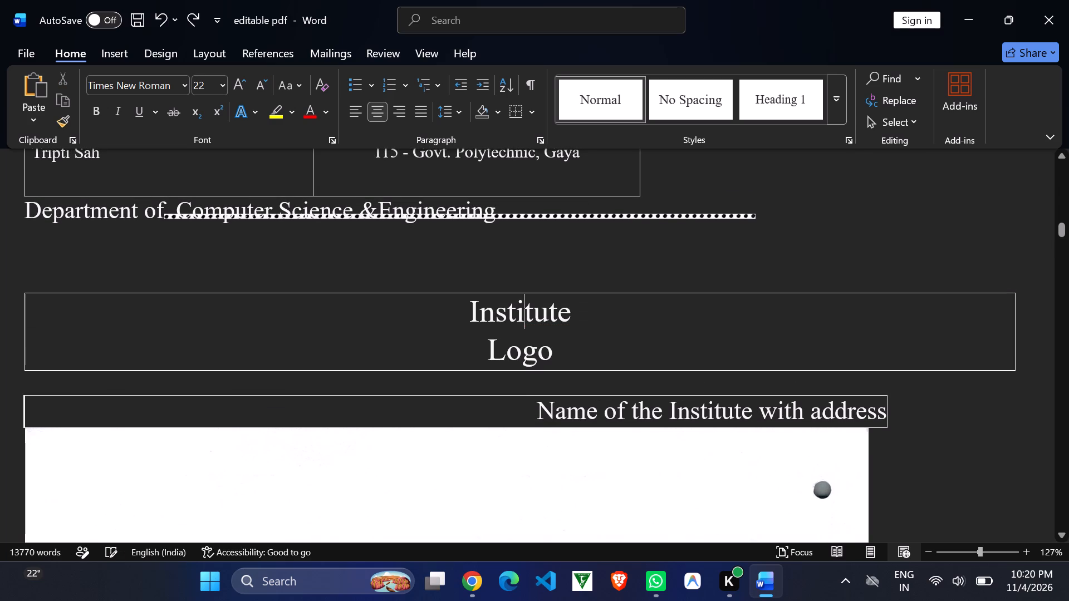
Erase the end of the "Name of the Institute with address" placeholder below the Institute Logo box, back to "Name of the Institute with ad".
scroll(650, 359, down, 2)
scroll(650, 359, up, 1)
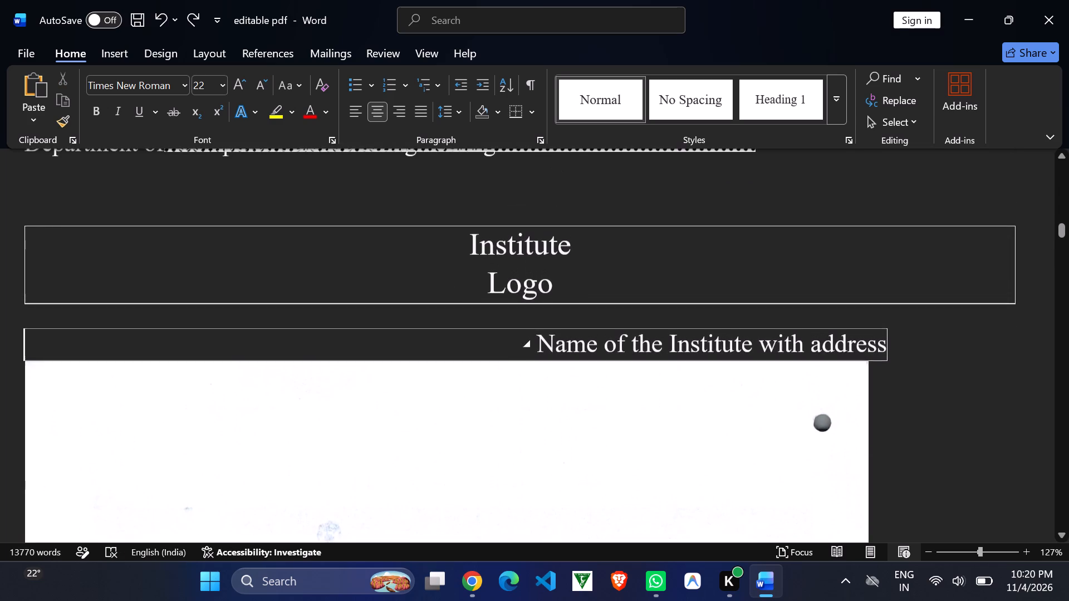
scroll(650, 359, up, 2)
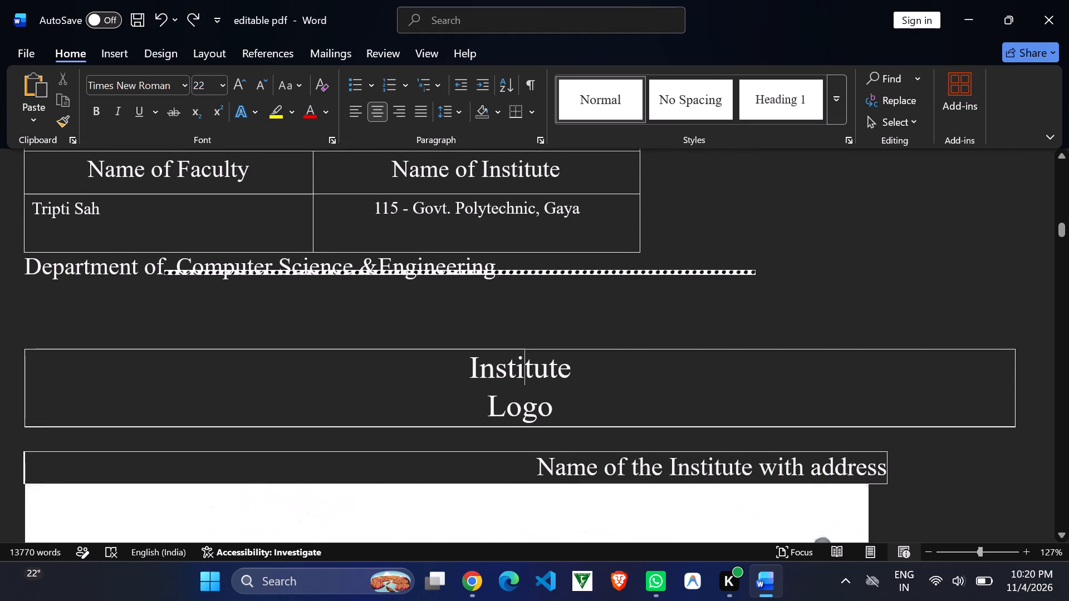
scroll(635, 370, down, 1)
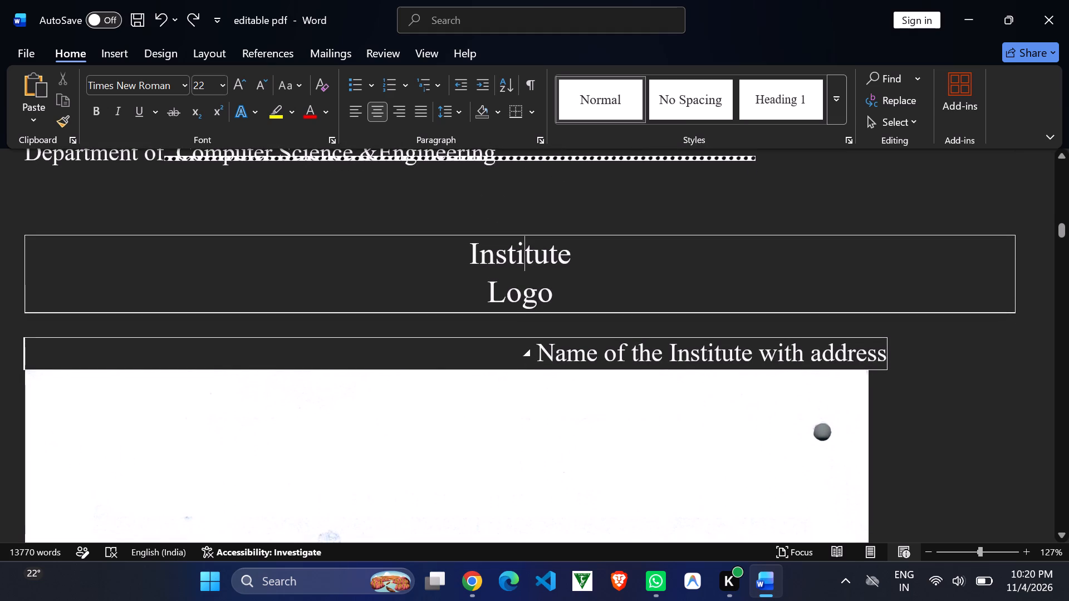
click(865, 356)
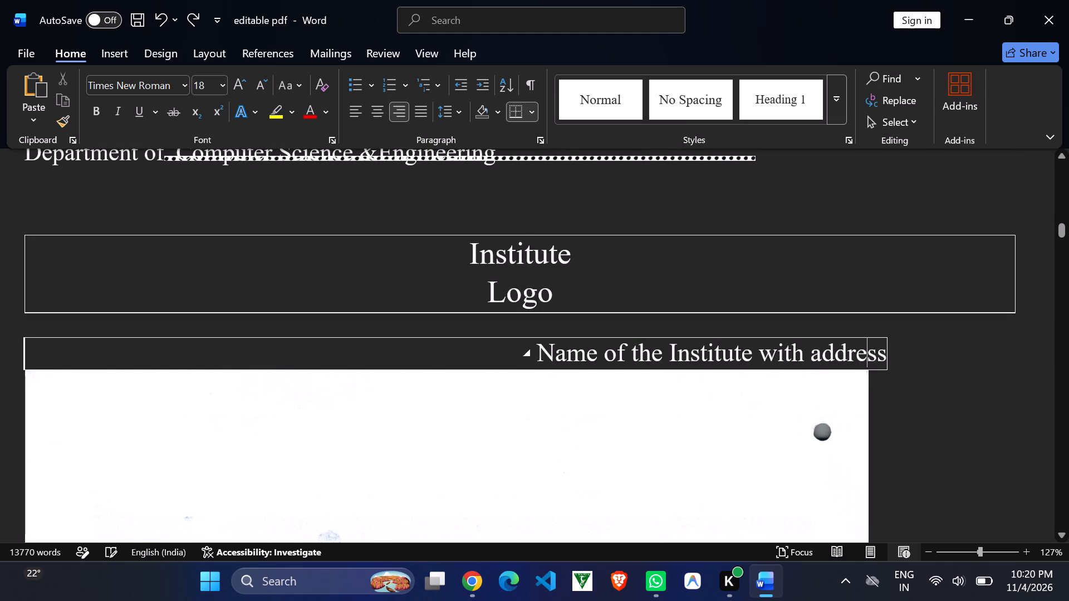
click(884, 356)
key(BackSpace)
key(BackSpace)
key(BackSpace)
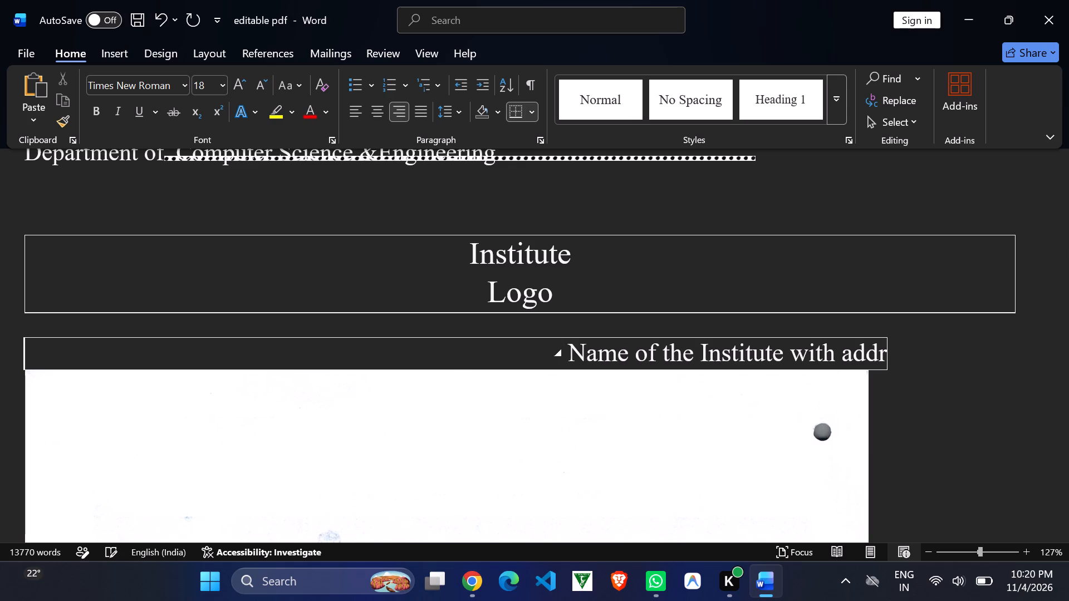
key(BackSpace)
key(BackSpace)
key(BackSpace)
key(BackSpace)
key(BackSpace)
key(BackSpace)
key(BackSpace)
key(BackSpace)
key(BackSpace)
key(BackSpace)
key(BackSpace)
key(BackSpace)
key(BackSpace)
key(BackSpace)
key(BackSpace)
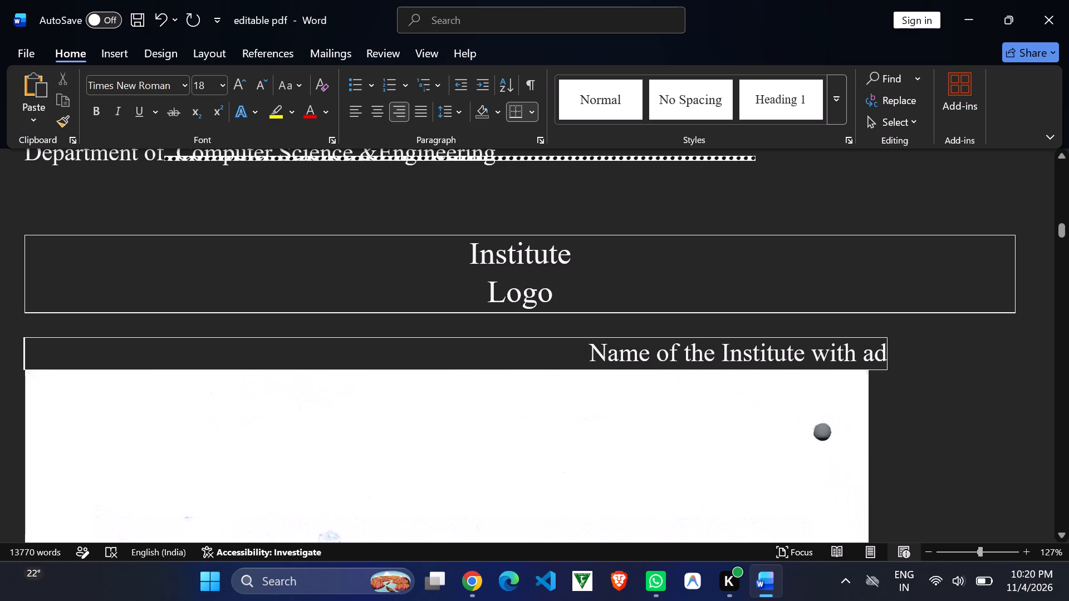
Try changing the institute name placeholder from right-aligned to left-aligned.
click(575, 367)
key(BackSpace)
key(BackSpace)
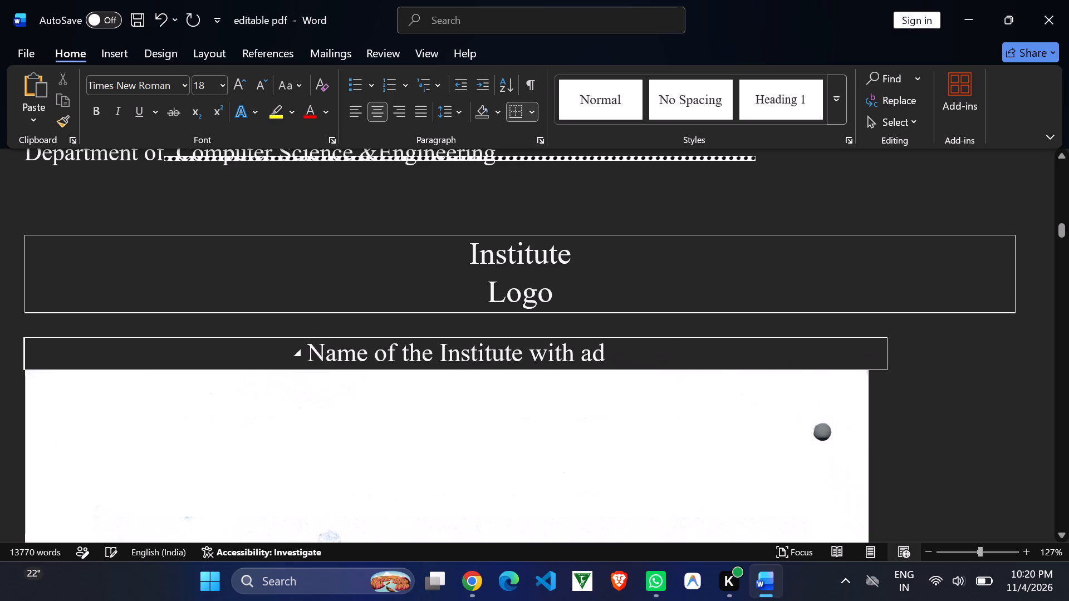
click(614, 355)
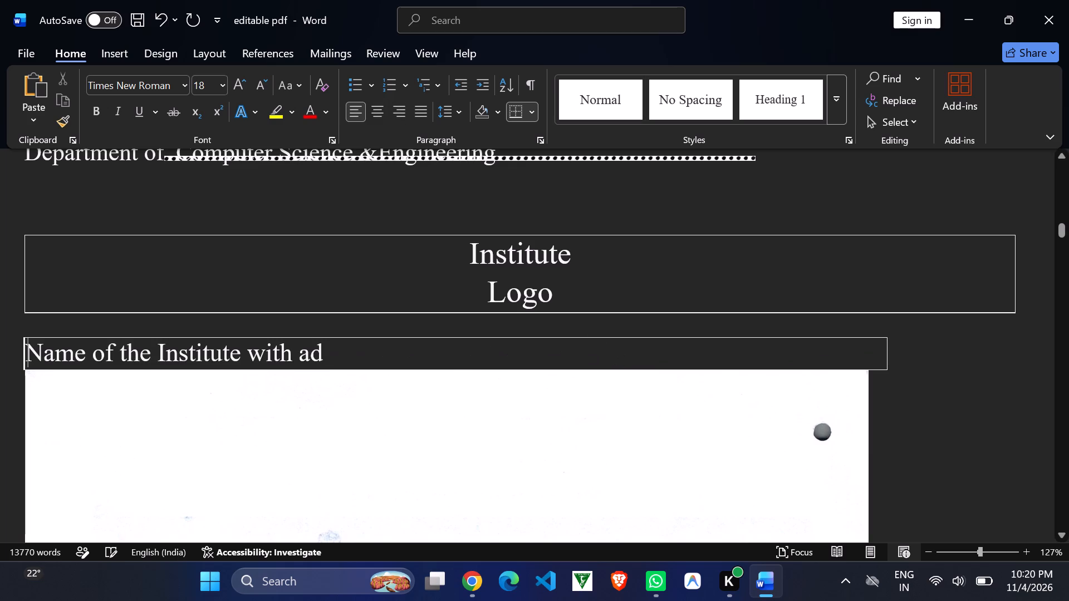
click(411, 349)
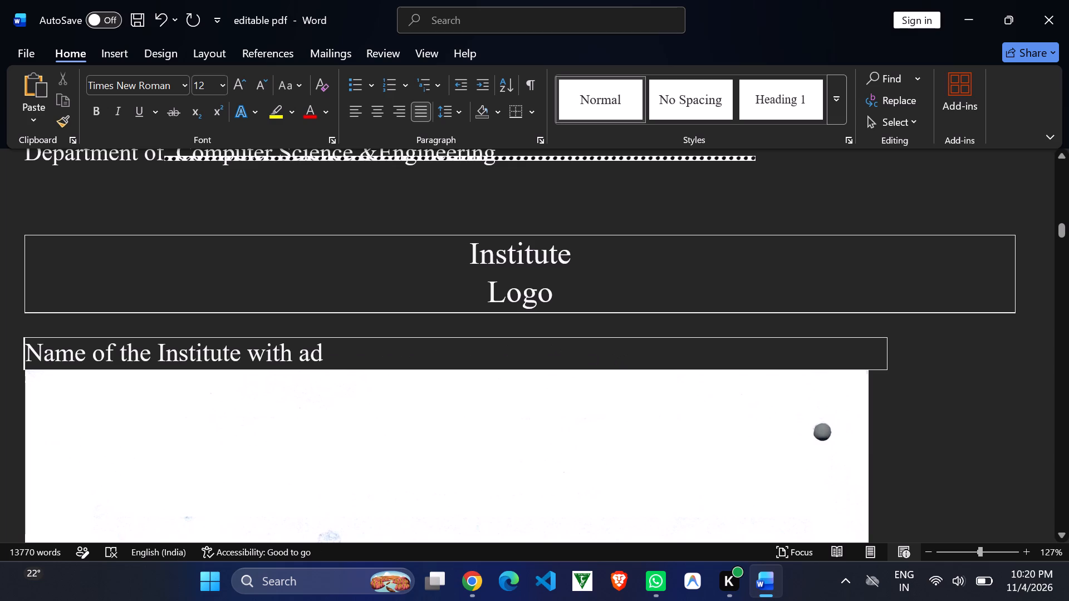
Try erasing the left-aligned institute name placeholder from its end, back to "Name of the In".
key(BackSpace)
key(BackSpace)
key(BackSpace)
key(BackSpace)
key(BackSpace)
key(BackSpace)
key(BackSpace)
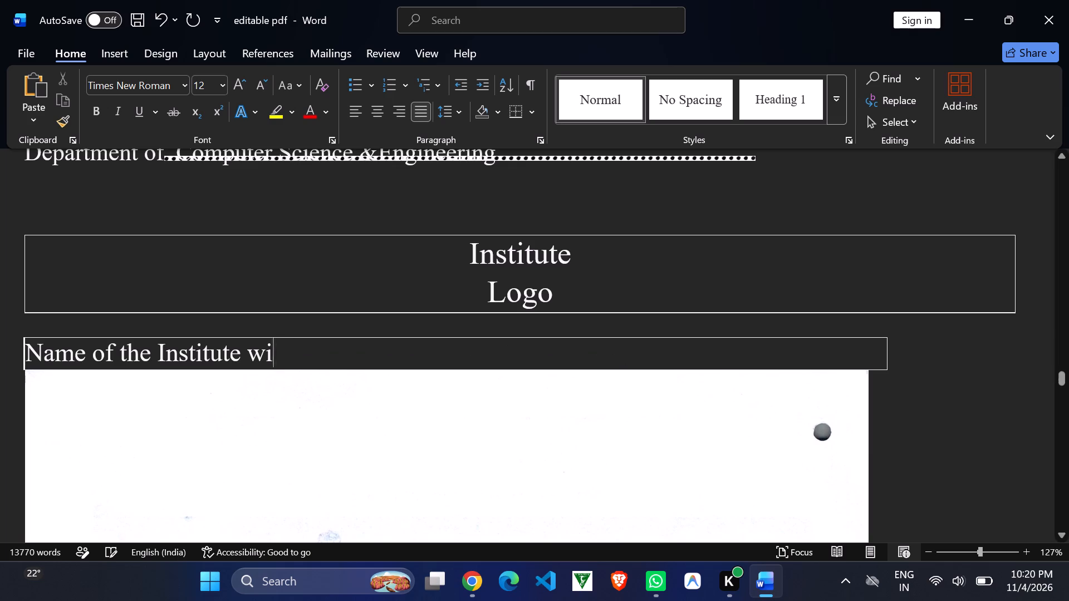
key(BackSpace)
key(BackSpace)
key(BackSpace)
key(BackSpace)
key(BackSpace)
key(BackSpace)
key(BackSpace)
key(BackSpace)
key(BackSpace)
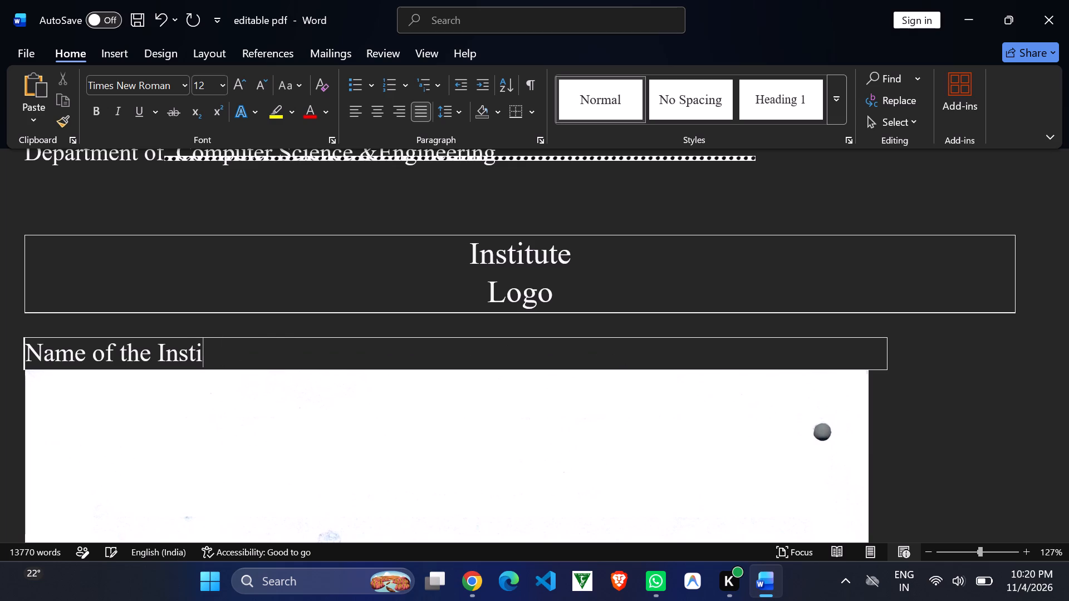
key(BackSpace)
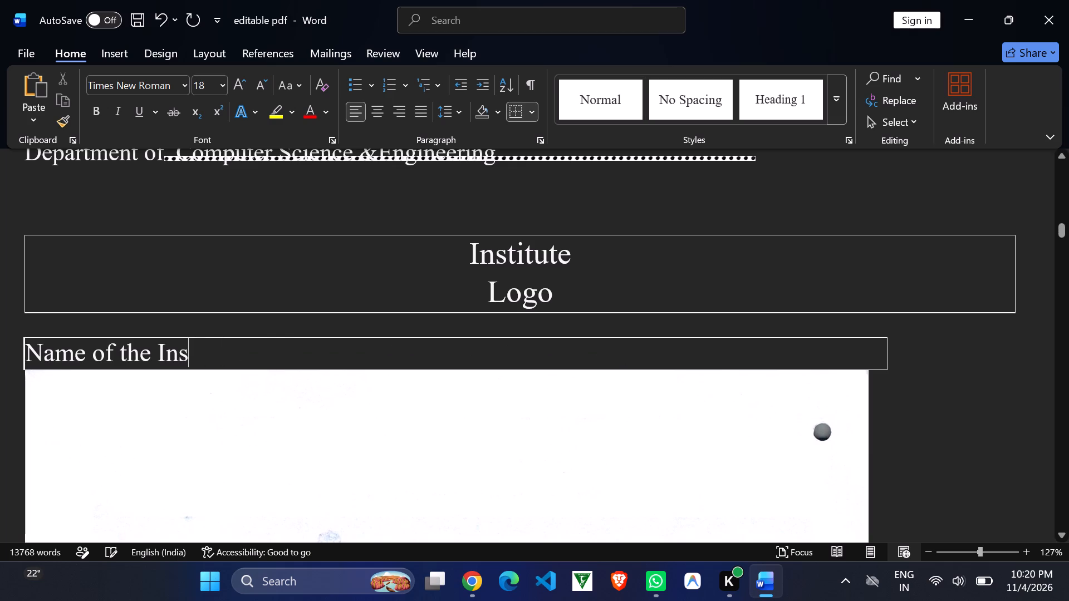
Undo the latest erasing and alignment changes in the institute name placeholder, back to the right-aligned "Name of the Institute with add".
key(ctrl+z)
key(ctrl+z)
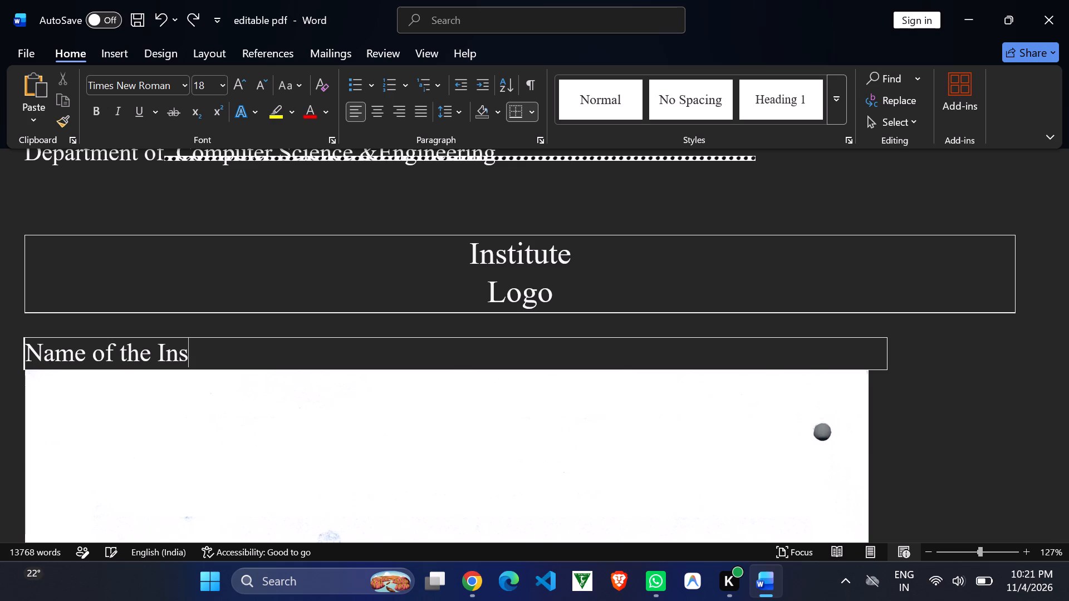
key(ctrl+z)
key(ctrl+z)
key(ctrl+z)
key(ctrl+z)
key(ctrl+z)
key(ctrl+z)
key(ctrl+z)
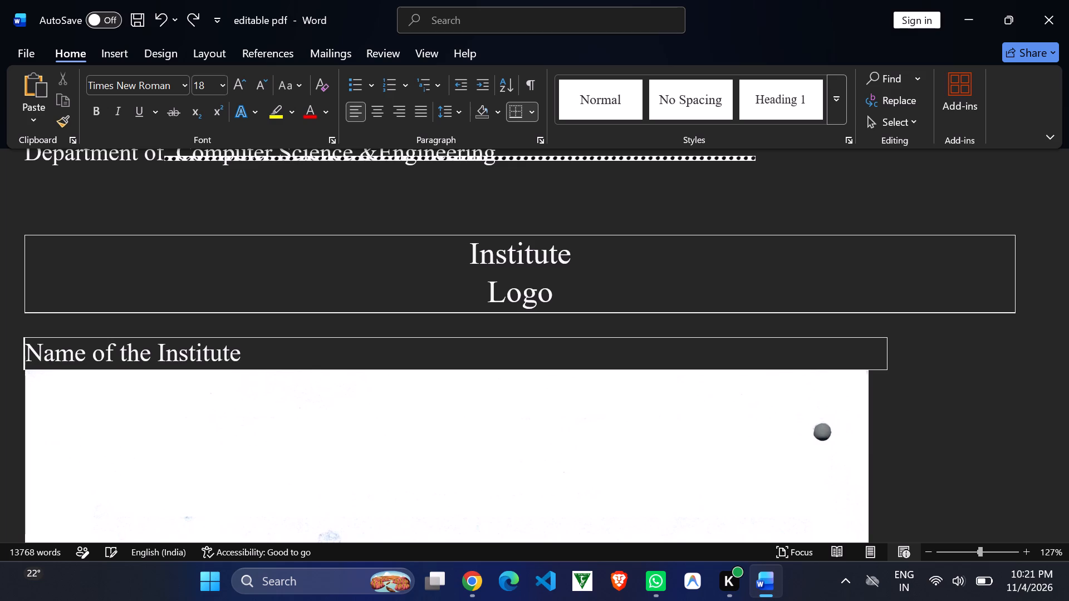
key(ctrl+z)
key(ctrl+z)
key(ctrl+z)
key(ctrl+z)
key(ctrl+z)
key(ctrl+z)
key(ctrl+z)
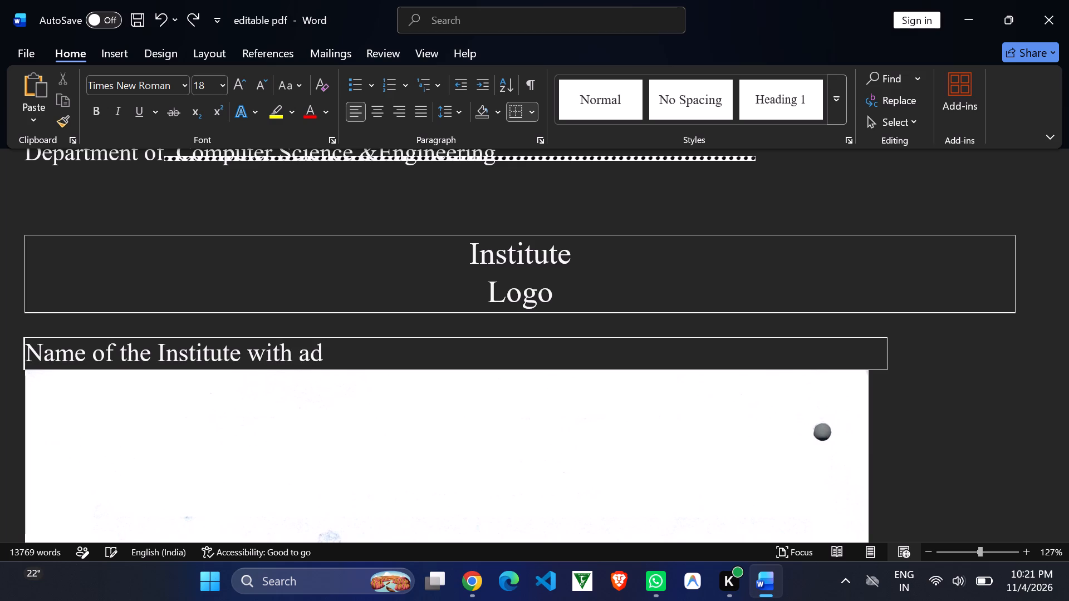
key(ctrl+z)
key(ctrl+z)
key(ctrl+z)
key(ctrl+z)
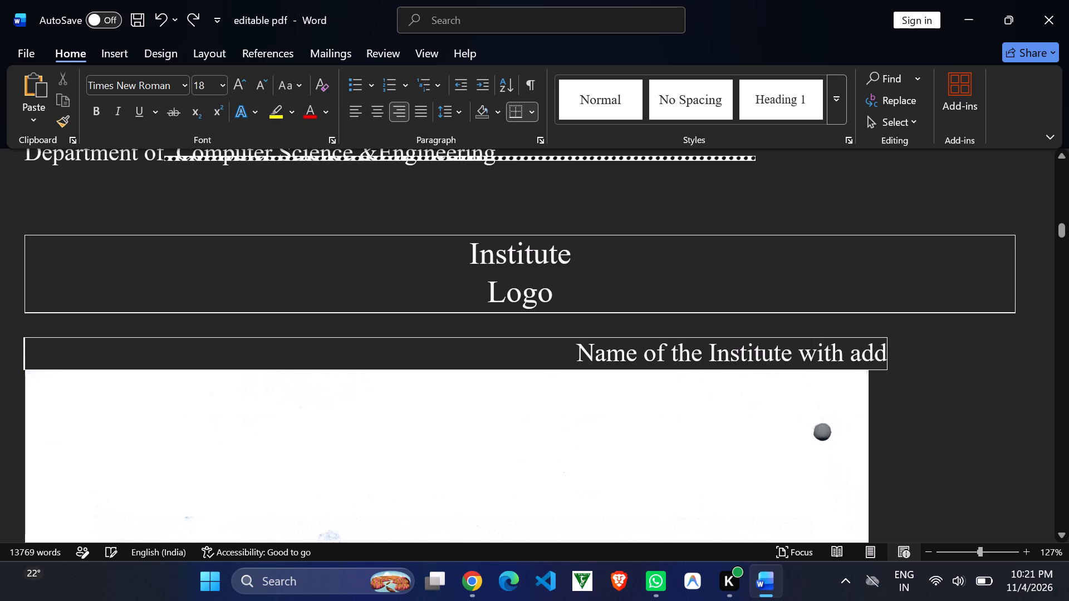
Erase the right-aligned institute name and address placeholder text below the Institute Logo box.
key(BackSpace)
key(BackSpace)
key(BackSpace)
key(BackSpace)
key(BackSpace)
key(BackSpace)
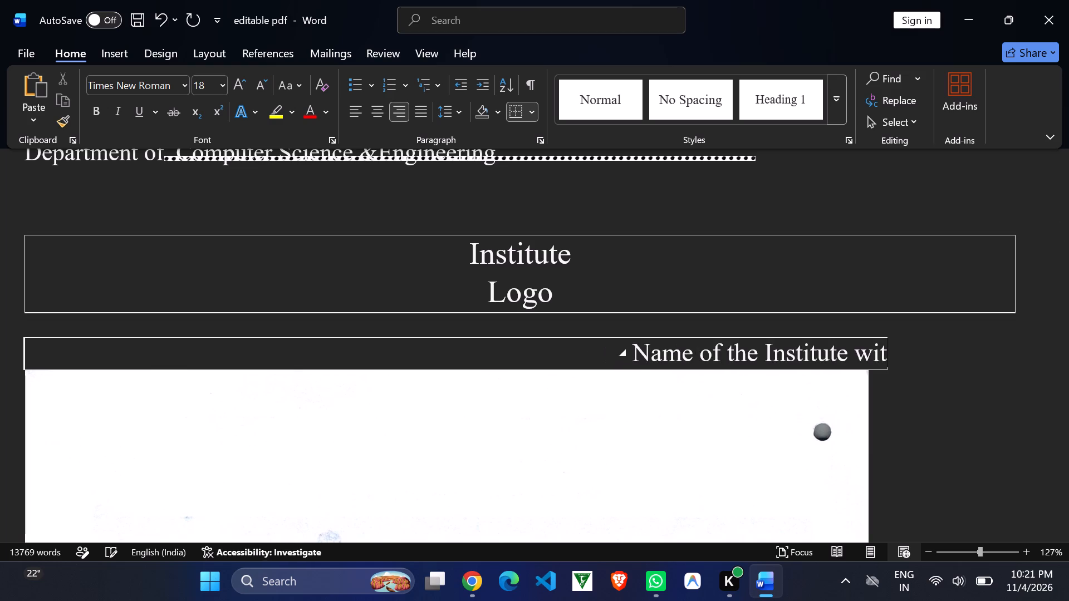
key(BackSpace)
key(BackSpace)
key(BackSpace)
key(BackSpace)
key(BackSpace)
key(BackSpace)
key(BackSpace)
key(BackSpace)
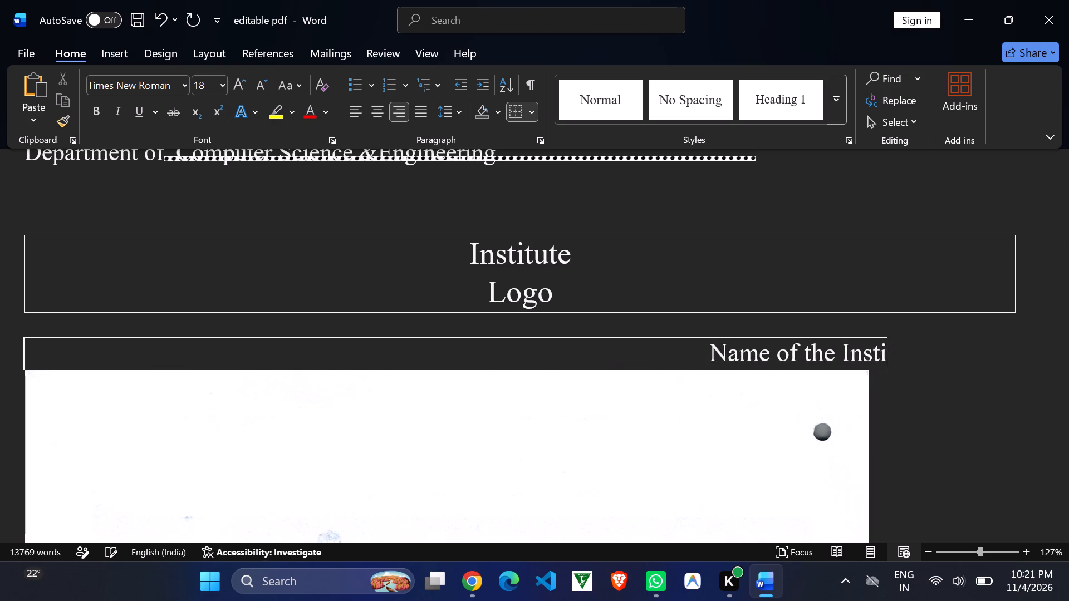
key(BackSpace)
key(BackSpace)
key(BackSpace)
key(BackSpace)
key(BackSpace)
key(BackSpace)
key(BackSpace)
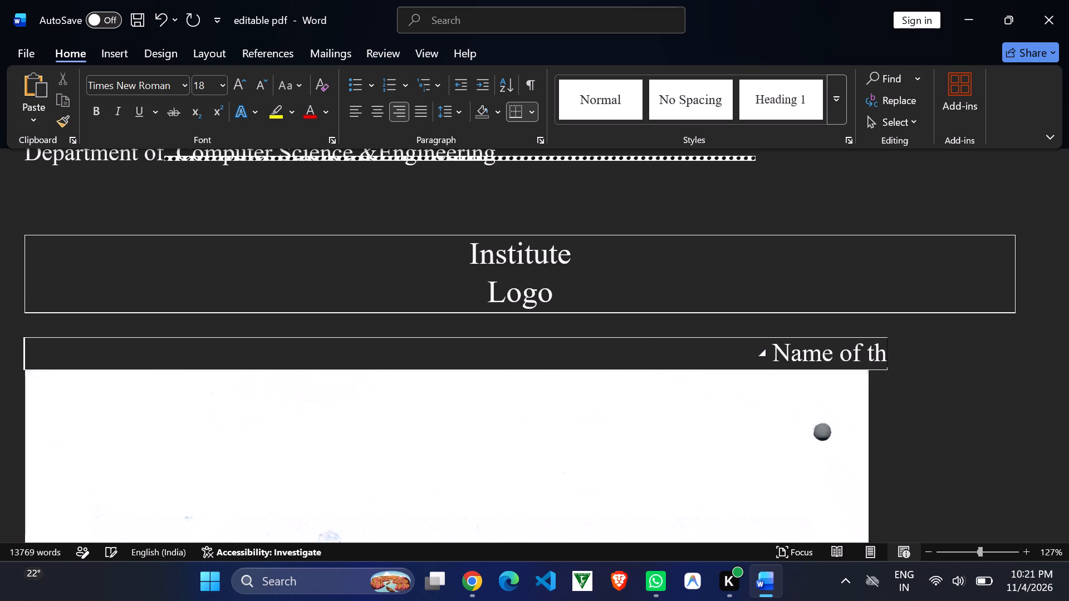
key(BackSpace)
key(BackSpace)
key(BackSpace)
key(BackSpace)
key(BackSpace)
key(BackSpace)
key(BackSpace)
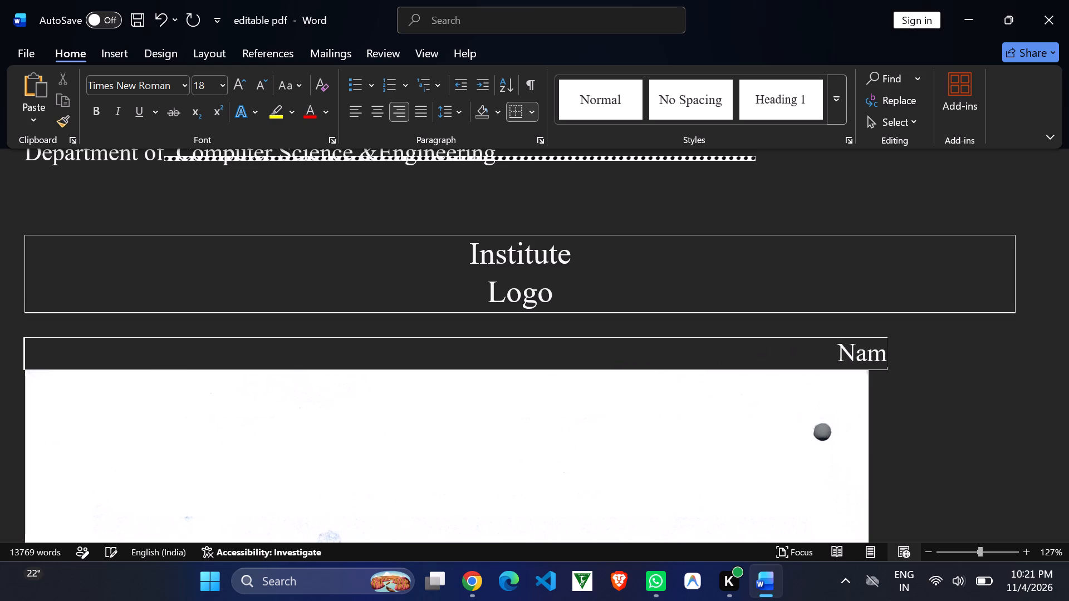
Erase the remaining "Nam" of the institute name placeholder in the box below Institute Logo.
key(BackSpace)
key(BackSpace)
key(BackSpace)
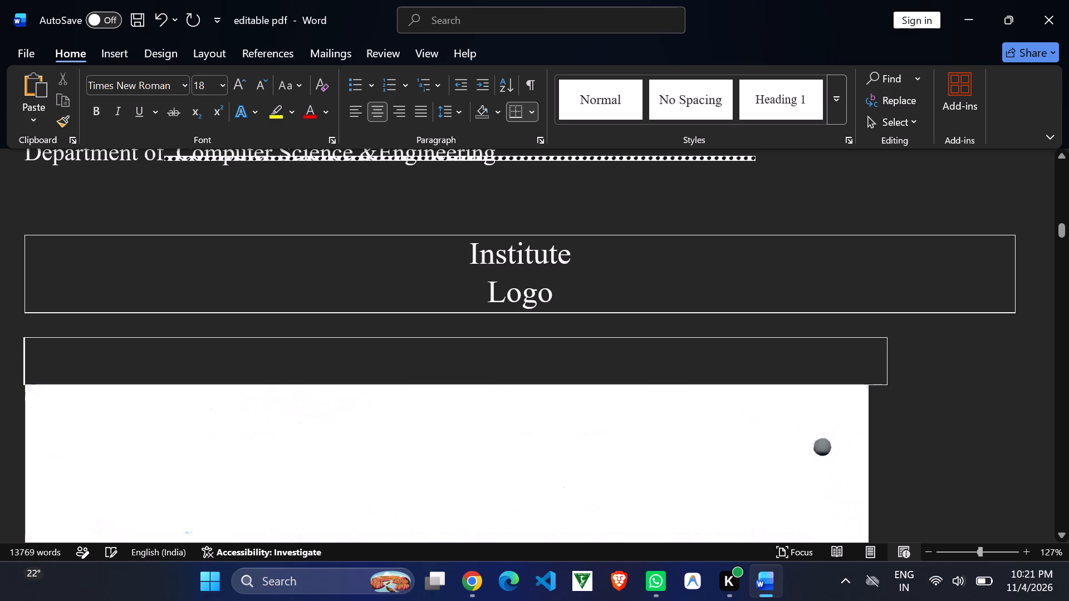